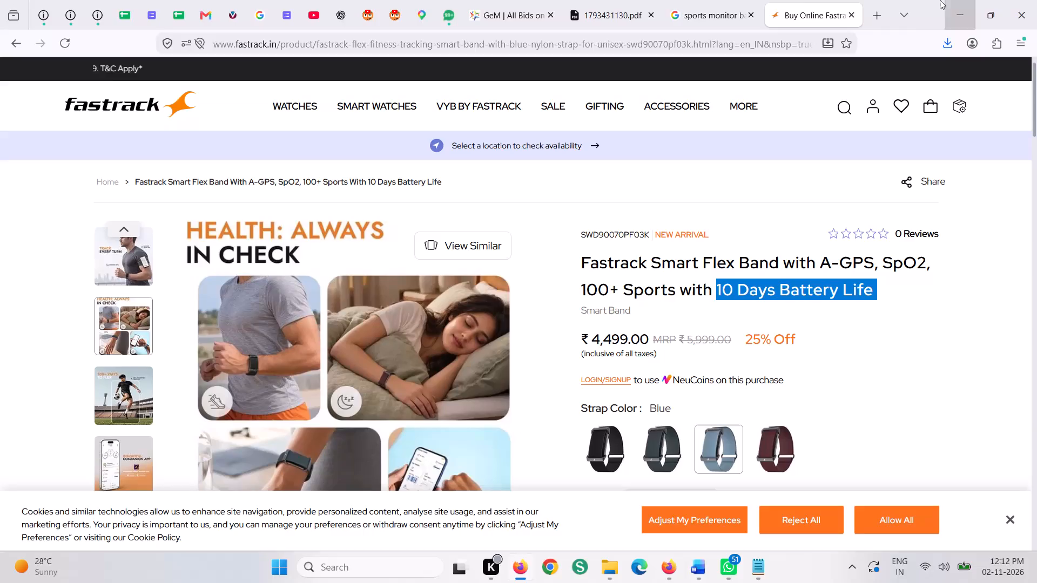
Close the browser tab with the sports monitor search.
{"action": "left_click", "coordinate": [725, 0]}
{"action": "left_click", "coordinate": [751, 21]}
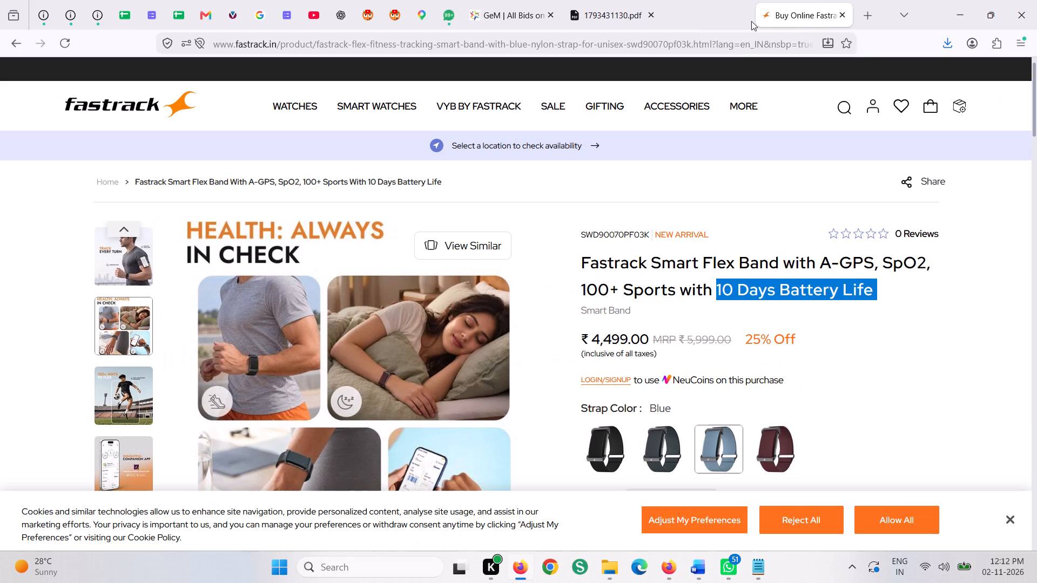
Look through the attachment 1793431130.pdf with the salary slip format, and return to the bid document GeM-Bidding-10105044.pdf.
{"action": "left_click", "coordinate": [733, 0]}
{"action": "left_click", "coordinate": [635, 0]}
{"action": "scroll", "coordinate": [541, 311], "scroll_direction": "down", "scroll_amount": 3}
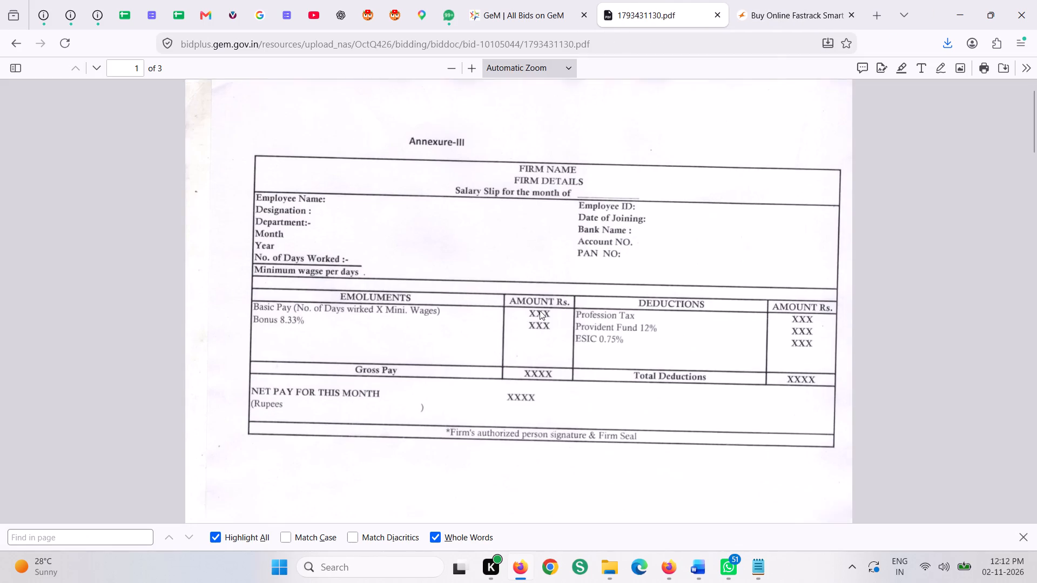
{"action": "scroll", "coordinate": [540, 310], "scroll_direction": "down", "scroll_amount": 9}
{"action": "scroll", "coordinate": [522, 300], "scroll_direction": "up", "scroll_amount": 8}
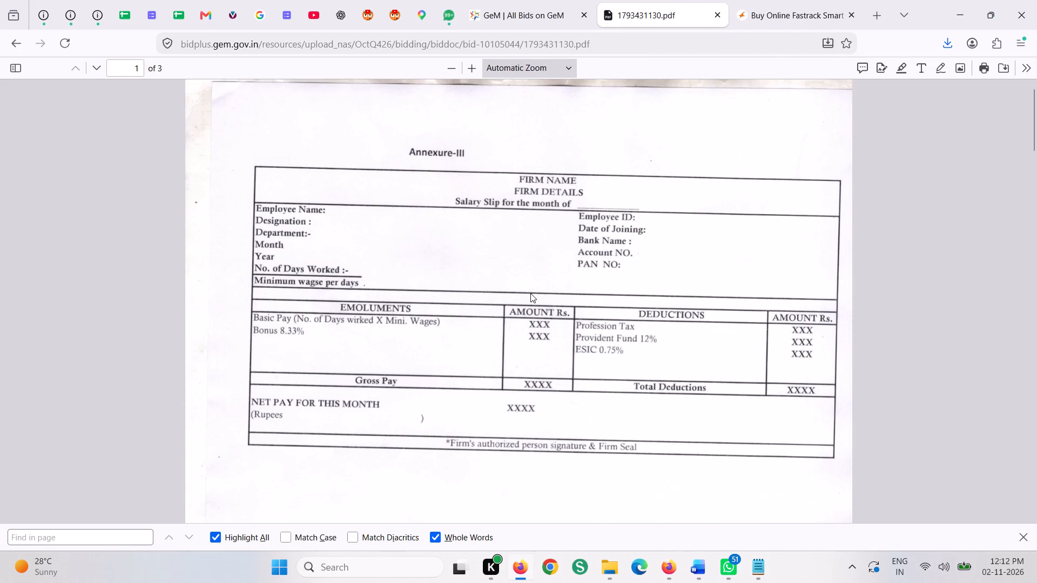
{"action": "scroll", "coordinate": [553, 294], "scroll_direction": "up", "scroll_amount": 2}
{"action": "left_click", "coordinate": [11, 46]}
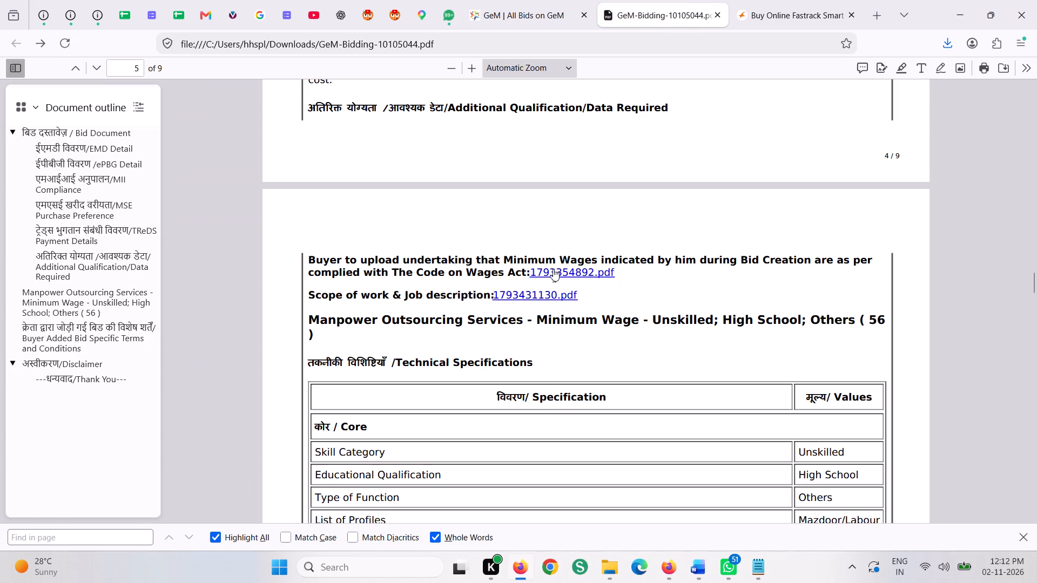
Examine the bid's linked minimum wages attachment and its scope of work attachment, returning to the bid document after each.
{"action": "left_click", "coordinate": [553, 268]}
{"action": "scroll", "coordinate": [604, 319], "scroll_direction": "up", "scroll_amount": 4}
{"action": "scroll", "coordinate": [91, 196], "scroll_direction": "up", "scroll_amount": 12}
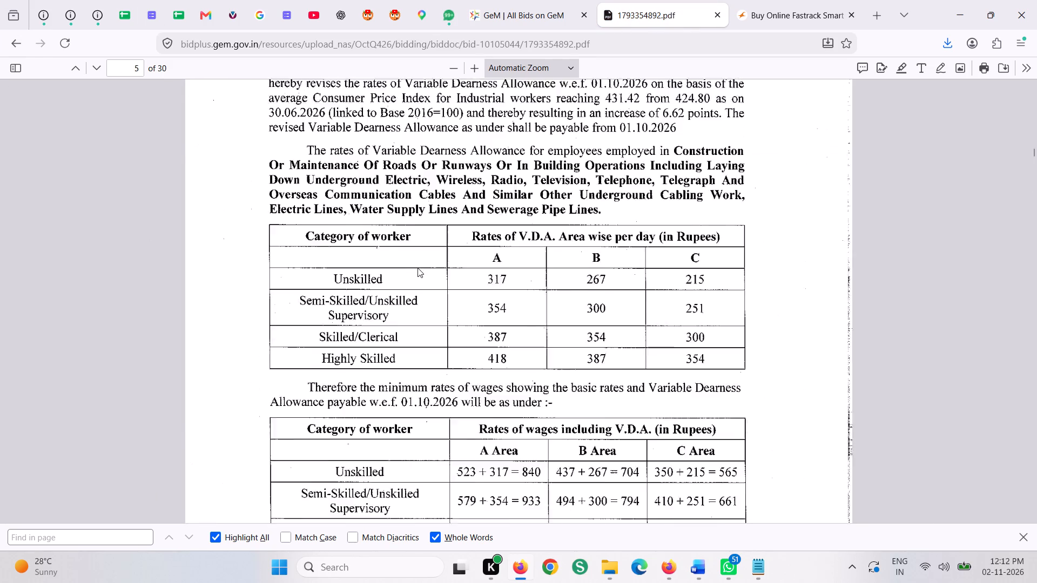
{"action": "scroll", "coordinate": [418, 268], "scroll_direction": "up", "scroll_amount": 5}
{"action": "scroll", "coordinate": [99, 140], "scroll_direction": "up", "scroll_amount": 13}
{"action": "left_click", "coordinate": [18, 39]}
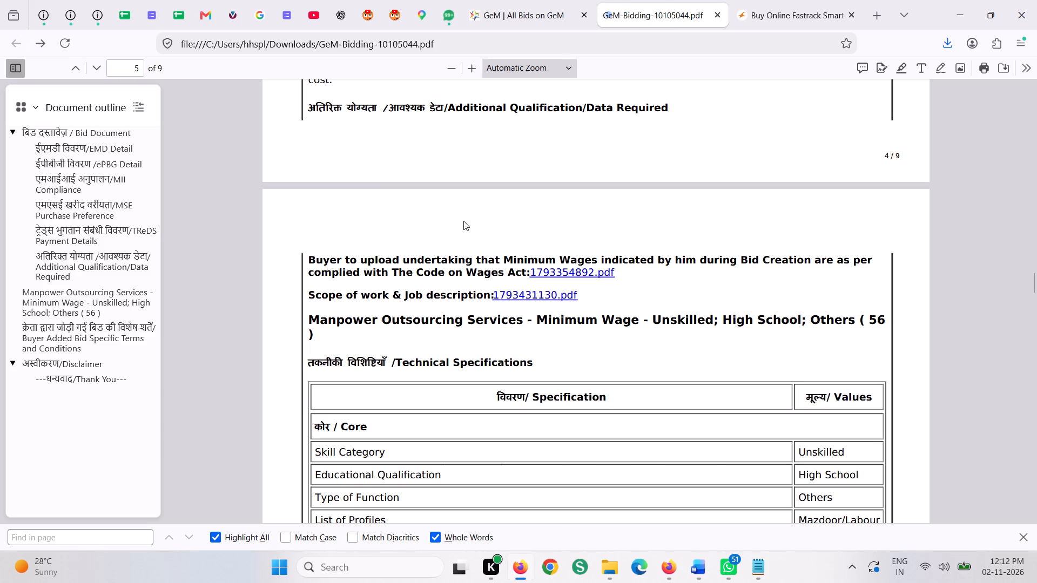
{"action": "left_click", "coordinate": [516, 294]}
{"action": "scroll", "coordinate": [588, 287], "scroll_direction": "up", "scroll_amount": 9}
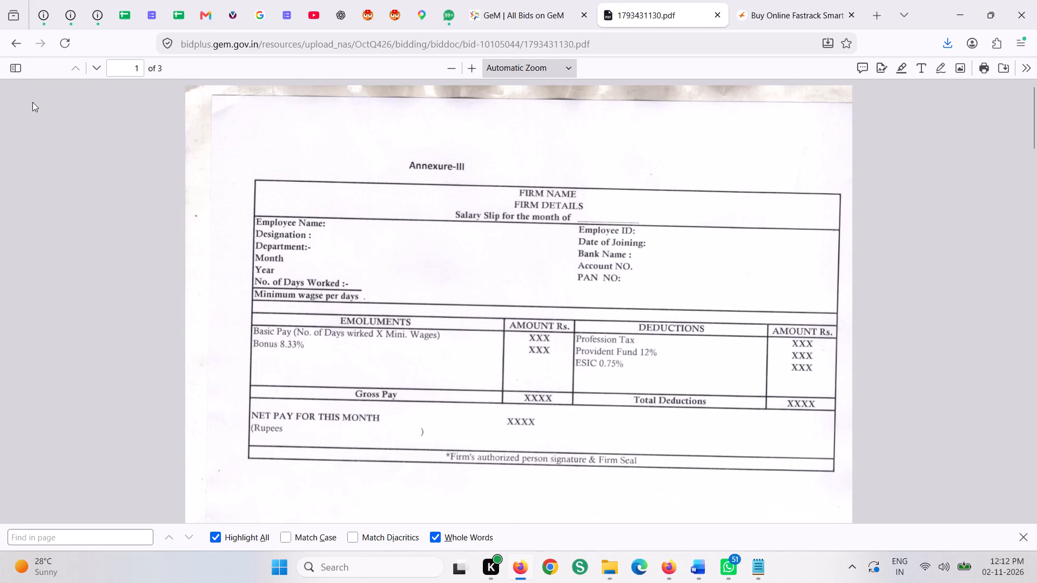
{"action": "left_click", "coordinate": [22, 53]}
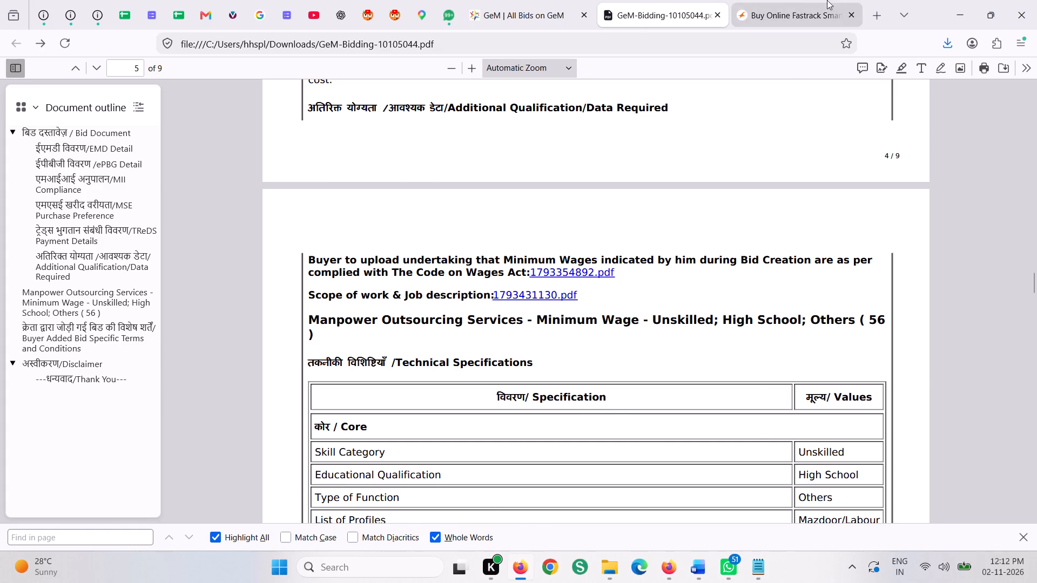
Close the Fastrack smart band product tab.
{"action": "left_click", "coordinate": [799, 0]}
{"action": "scroll", "coordinate": [446, 322], "scroll_direction": "up", "scroll_amount": 2}
{"action": "left_click", "coordinate": [781, 0]}
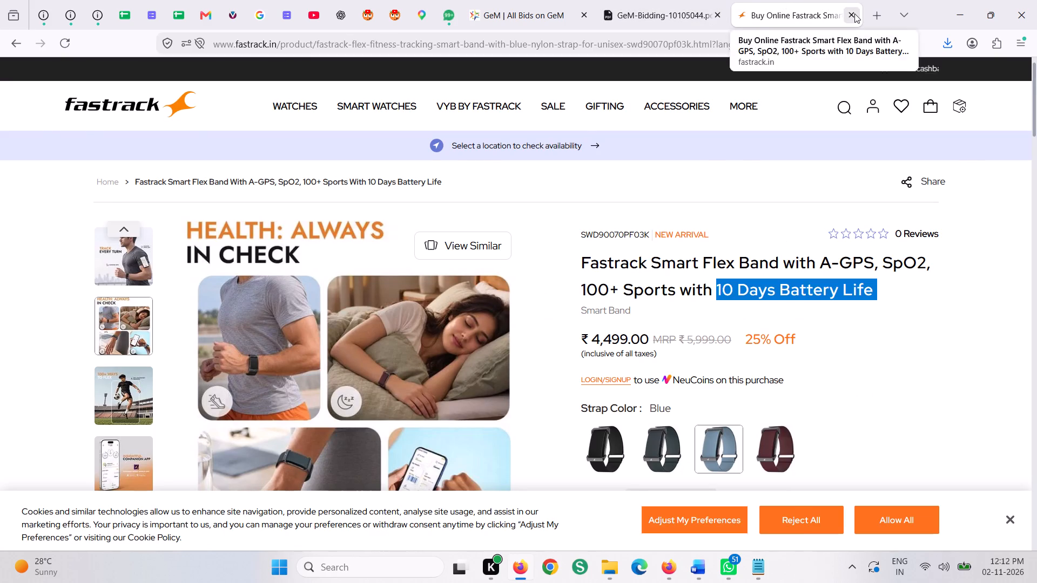
{"action": "left_click", "coordinate": [854, 13]}
Check the bid listing, the minimum wages attachment and the files in the GEM2026B8221313 folder in File Explorer.
{"action": "left_click", "coordinate": [687, 0]}
{"action": "left_click", "coordinate": [520, 0]}
{"action": "left_click", "coordinate": [698, 0]}
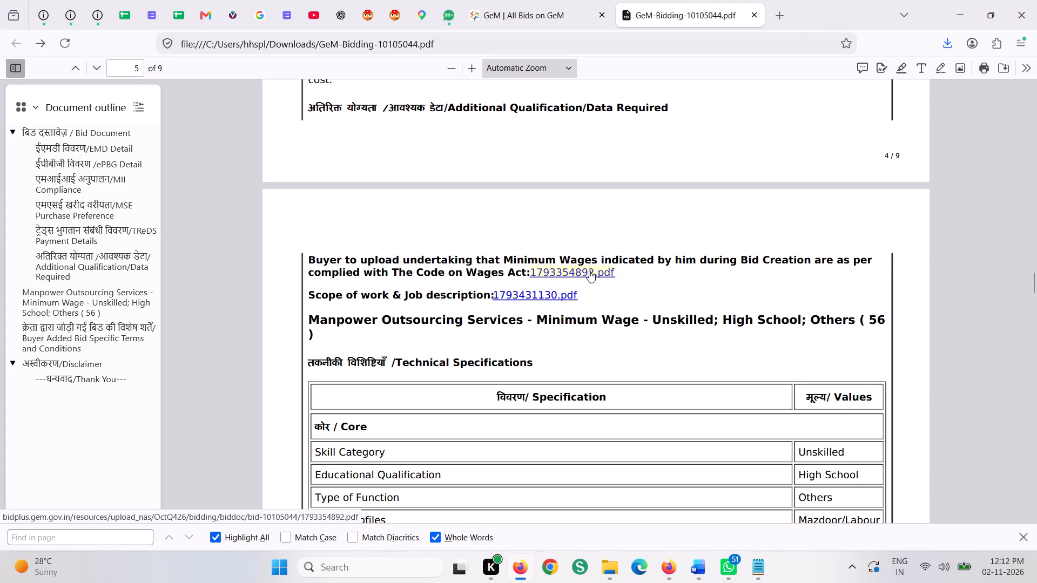
{"action": "left_click", "coordinate": [589, 270]}
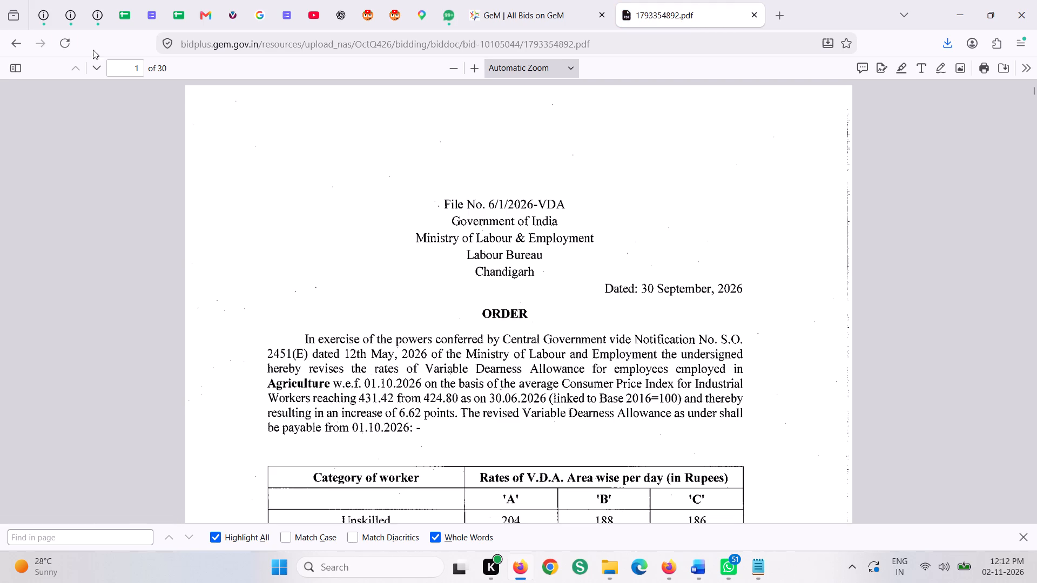
{"action": "left_click", "coordinate": [21, 47]}
{"action": "left_click", "coordinate": [568, 0]}
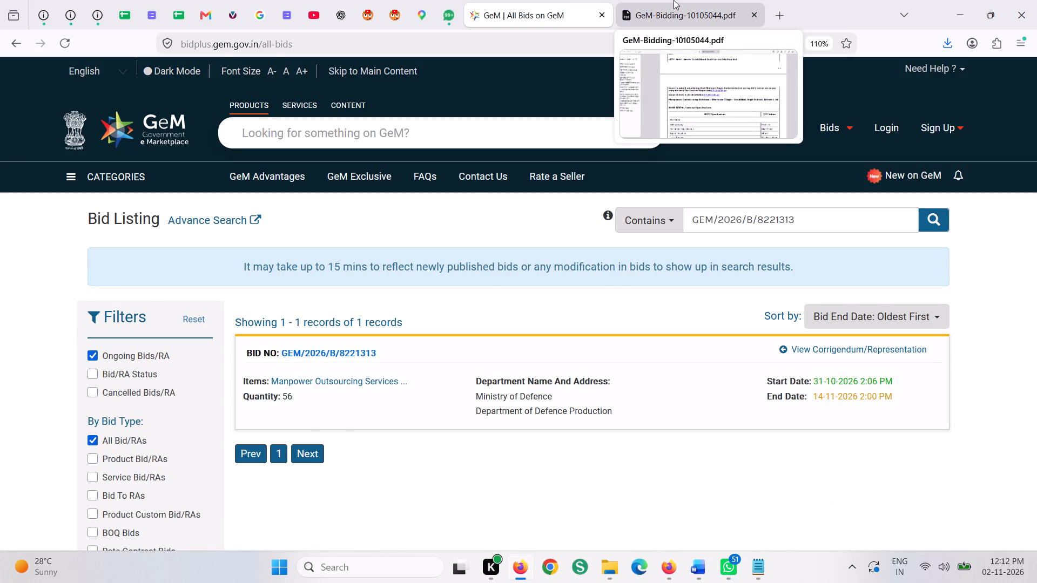
{"action": "left_click", "coordinate": [674, 1]}
{"action": "left_click", "coordinate": [603, 565]}
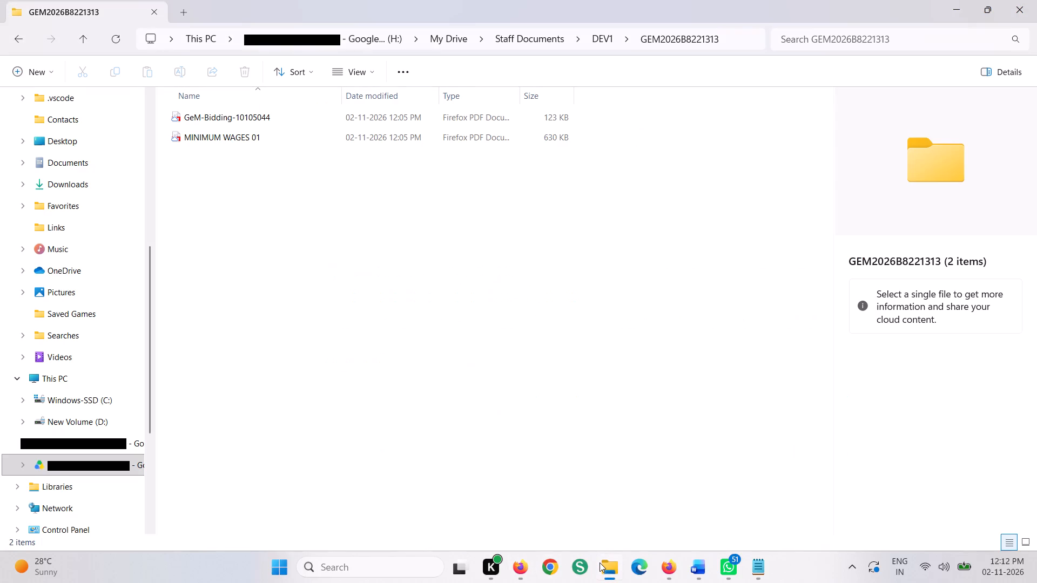
{"action": "left_click", "coordinate": [600, 562]}
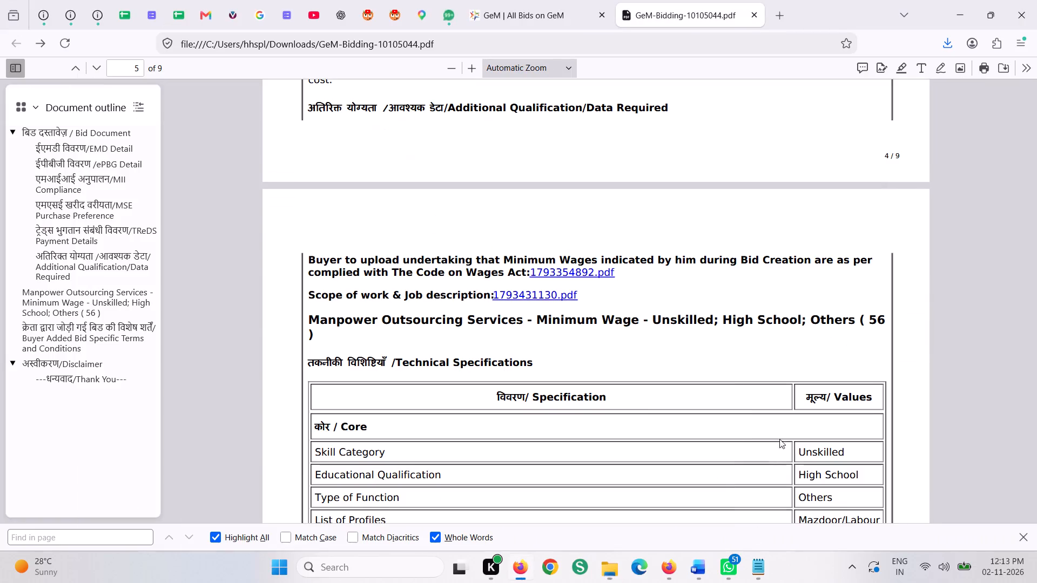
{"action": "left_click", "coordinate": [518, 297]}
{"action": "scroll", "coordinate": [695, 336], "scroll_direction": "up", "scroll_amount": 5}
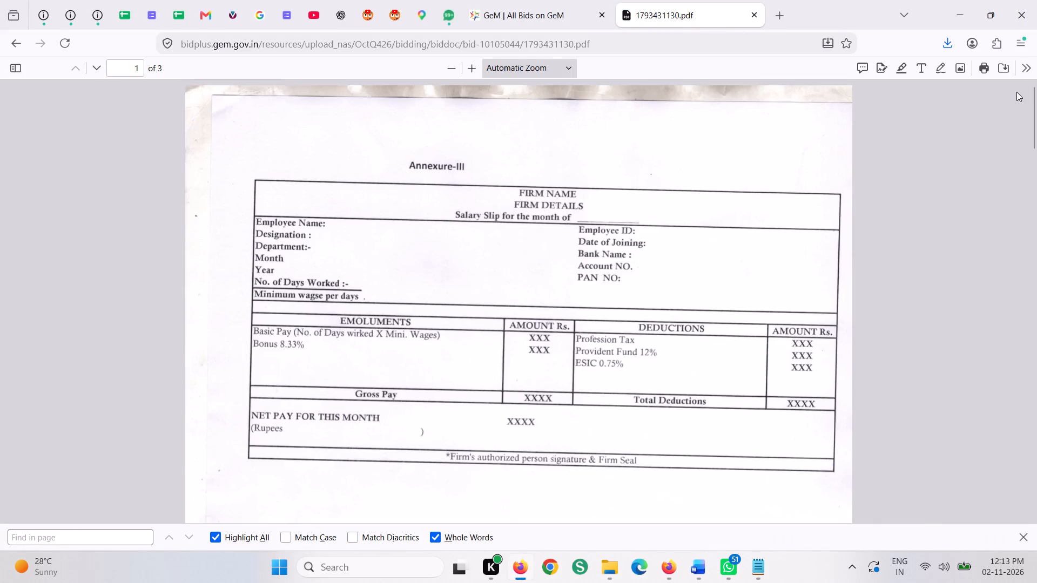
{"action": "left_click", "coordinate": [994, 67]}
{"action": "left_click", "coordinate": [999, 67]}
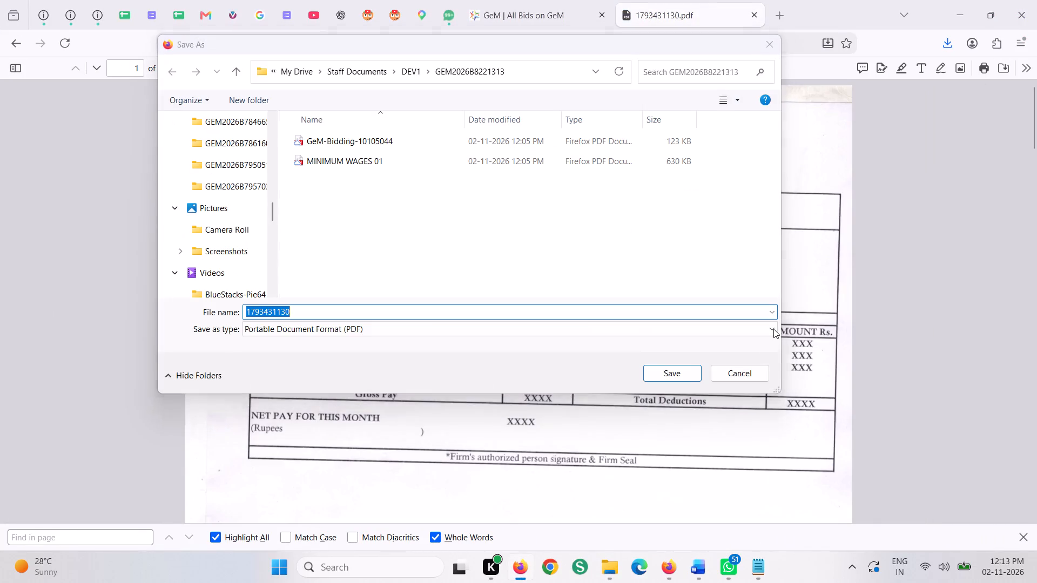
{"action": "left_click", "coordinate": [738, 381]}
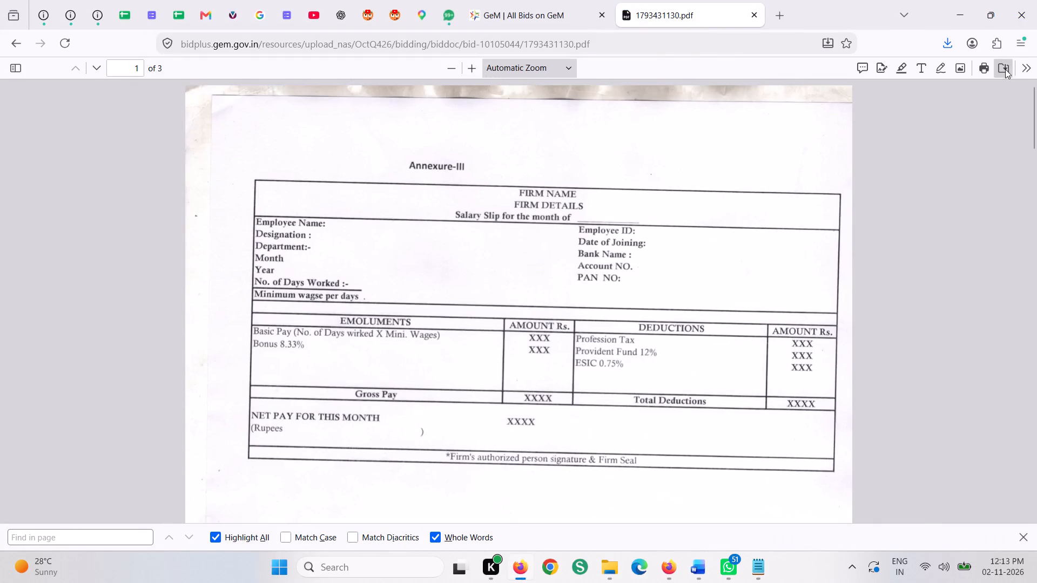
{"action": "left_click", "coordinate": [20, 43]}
Save the scope of work attachment 1793431130.pdf in the GEM2026B8221313 folder under the name SCOPE OF WORK 02.
{"action": "left_click", "coordinate": [544, 295]}
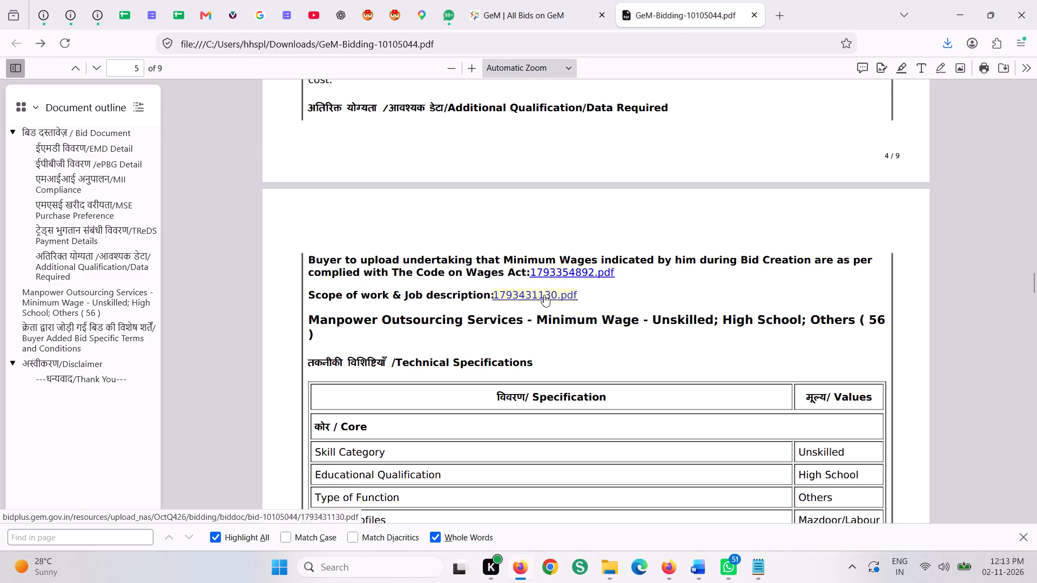
{"action": "left_click", "coordinate": [998, 71]}
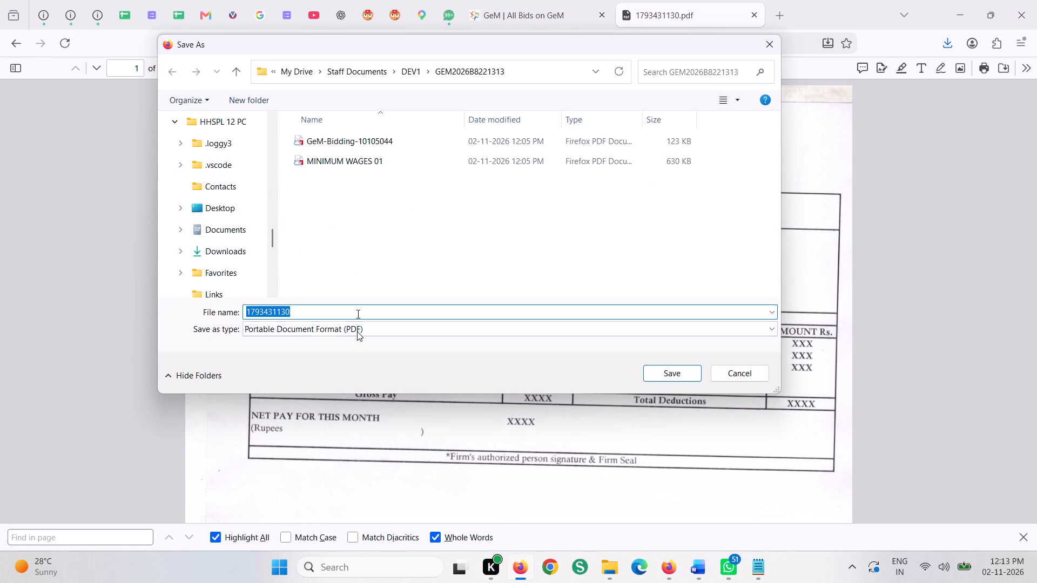
{"action": "type", "text": "scope"}
{"action": "key", "text": "space"}
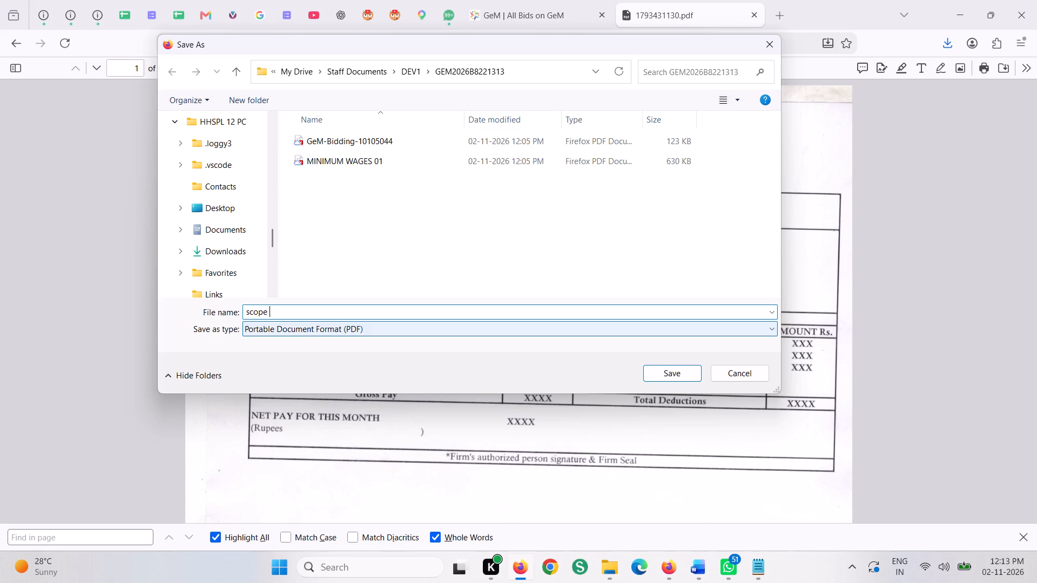
{"action": "key", "text": "BackSpace"}
{"action": "key", "text": "BackSpace"}
{"action": "key", "text": "BackSpace"}
{"action": "key", "text": "BackSpace"}
{"action": "key", "text": "BackSpace"}
{"action": "key", "text": "BackSpace"}
{"action": "key", "text": "BackSpace"}
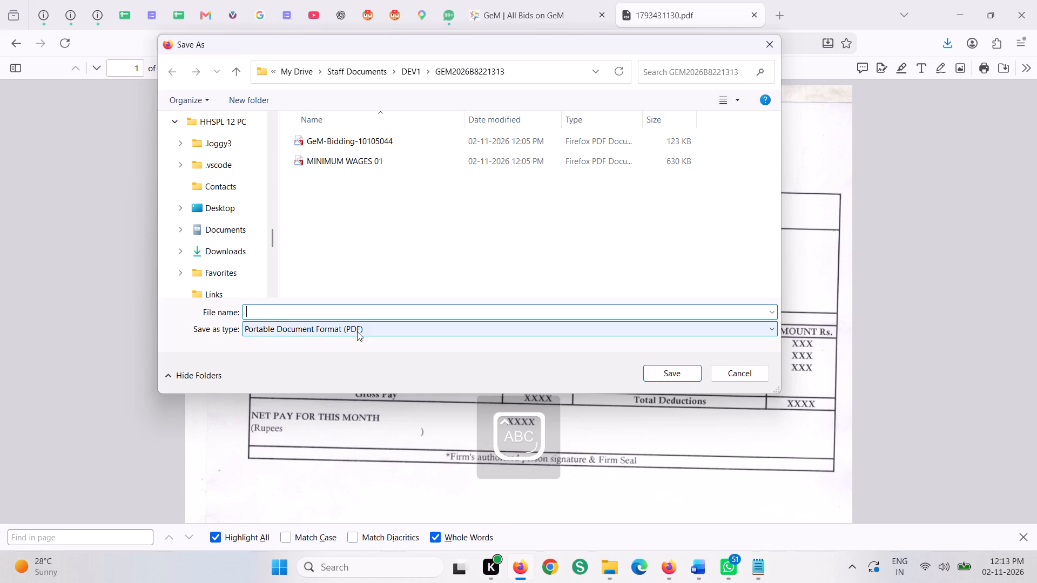
{"action": "type", "text": "SCOPE OF WORO"}
{"action": "key", "text": "space"}
{"action": "key", "text": "BackSpace"}
{"action": "key", "text": "BackSpace"}
{"action": "type", "text": "K 02"}
{"action": "key", "text": "Return"}
Read through the scope of work PDF's labour conditions, appointment letter format and salary slip format, and return to the bid document.
{"action": "scroll", "coordinate": [357, 331], "scroll_direction": "down", "scroll_amount": 16}
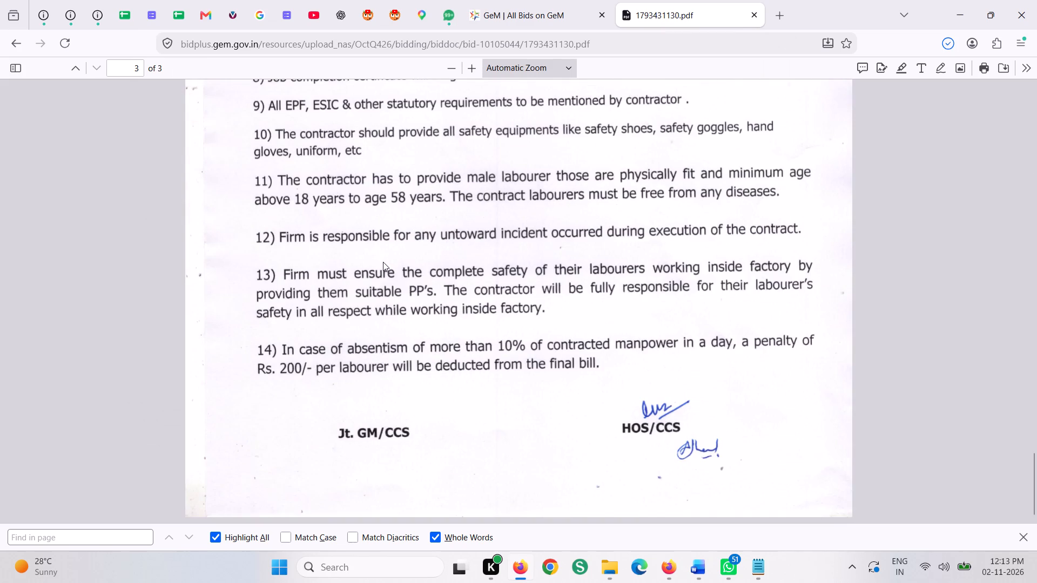
{"action": "scroll", "coordinate": [383, 262], "scroll_direction": "down", "scroll_amount": 5}
{"action": "scroll", "coordinate": [355, 300], "scroll_direction": "up", "scroll_amount": 5}
{"action": "scroll", "coordinate": [372, 306], "scroll_direction": "down", "scroll_amount": 4}
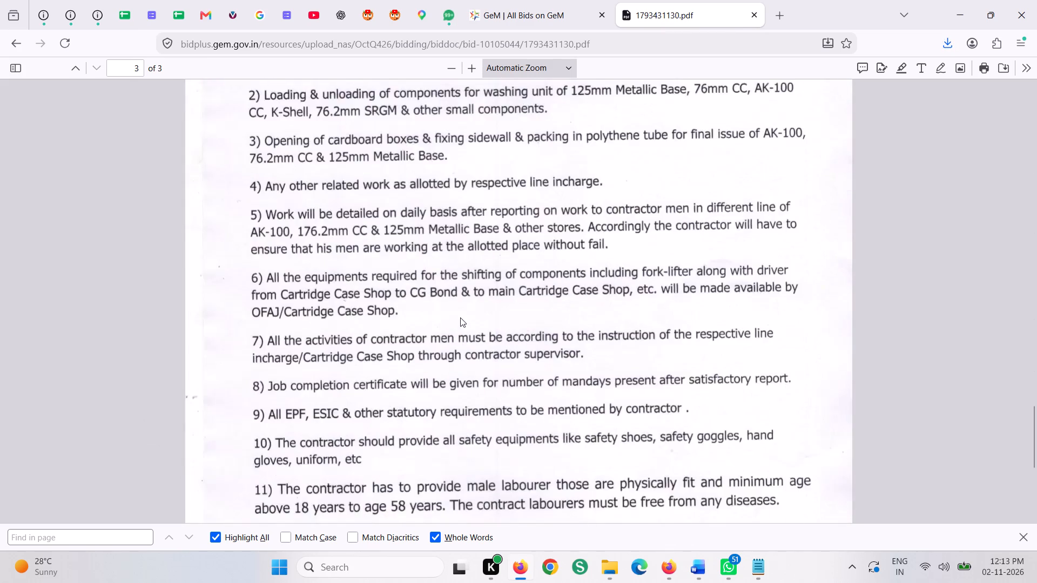
{"action": "scroll", "coordinate": [460, 317], "scroll_direction": "down", "scroll_amount": 4}
{"action": "scroll", "coordinate": [484, 357], "scroll_direction": "up", "scroll_amount": 4}
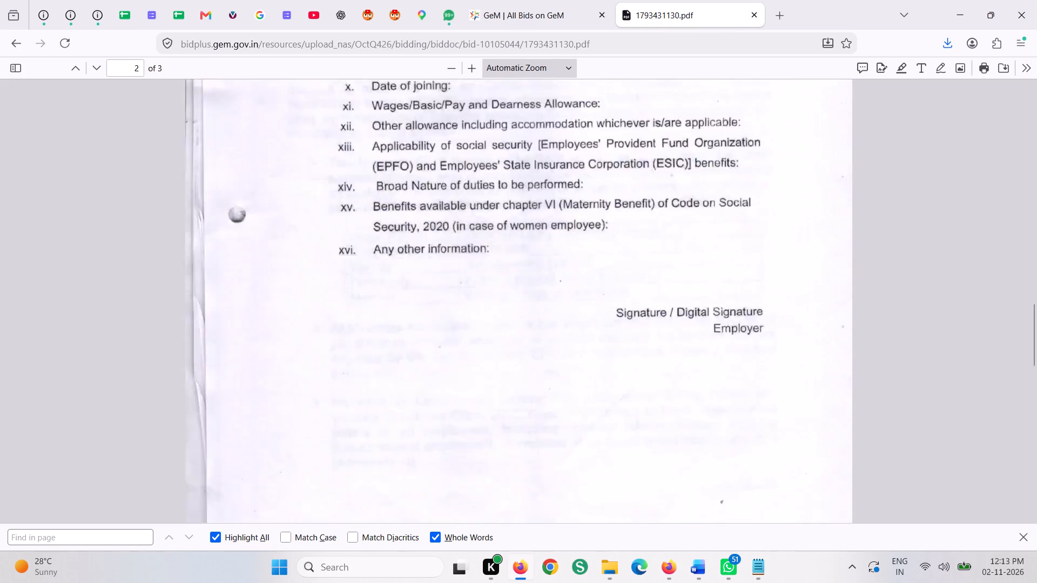
{"action": "scroll", "coordinate": [514, 365], "scroll_direction": "up", "scroll_amount": 3}
{"action": "scroll", "coordinate": [355, 234], "scroll_direction": "up", "scroll_amount": 1}
{"action": "scroll", "coordinate": [360, 289], "scroll_direction": "down", "scroll_amount": 2}
{"action": "scroll", "coordinate": [483, 316], "scroll_direction": "down", "scroll_amount": 2}
{"action": "scroll", "coordinate": [508, 318], "scroll_direction": "up", "scroll_amount": 1}
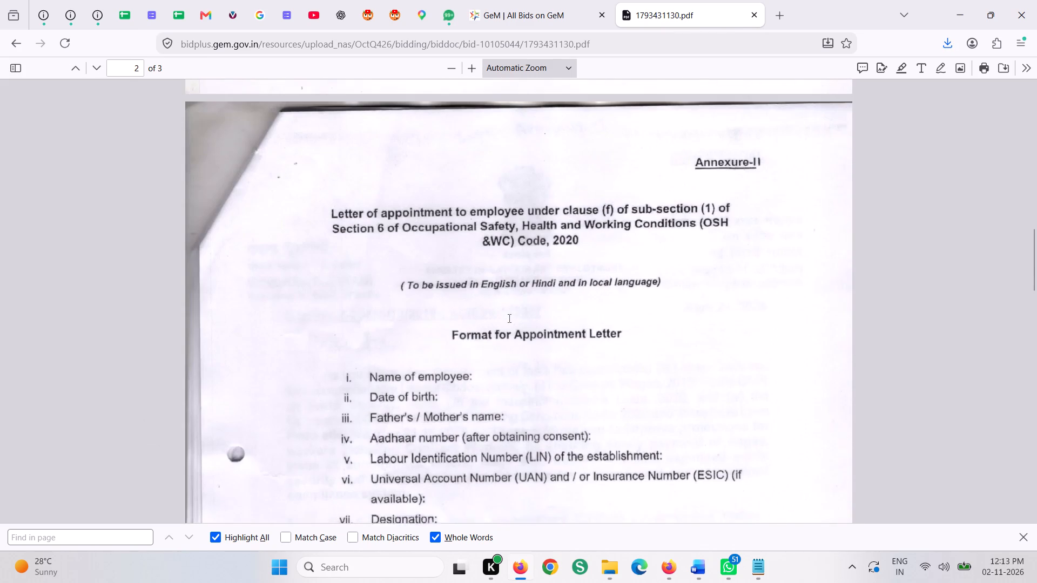
{"action": "scroll", "coordinate": [514, 324], "scroll_direction": "down", "scroll_amount": 5}
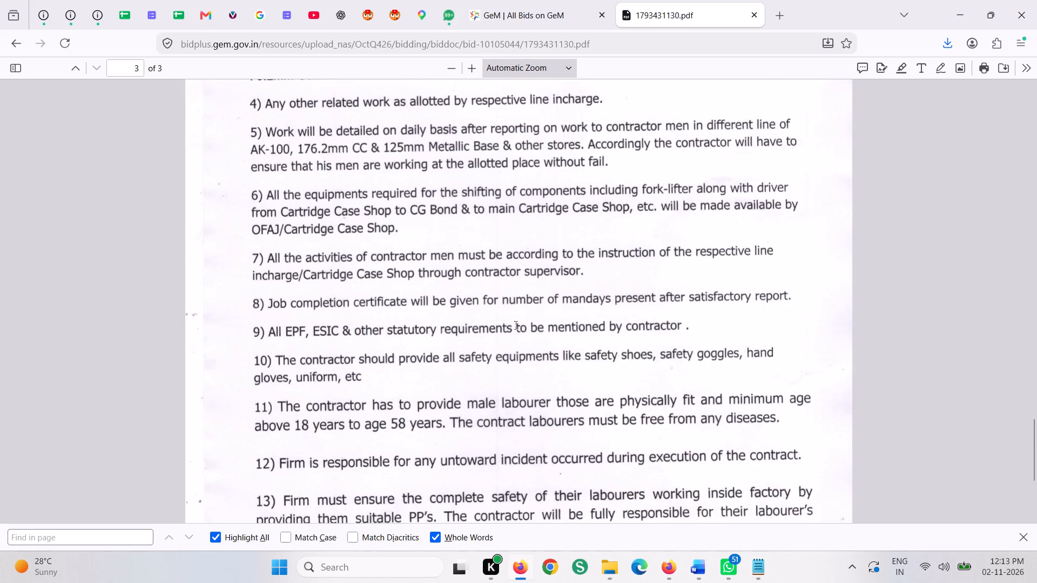
{"action": "scroll", "coordinate": [515, 325], "scroll_direction": "down", "scroll_amount": 5}
{"action": "scroll", "coordinate": [574, 344], "scroll_direction": "up", "scroll_amount": 8}
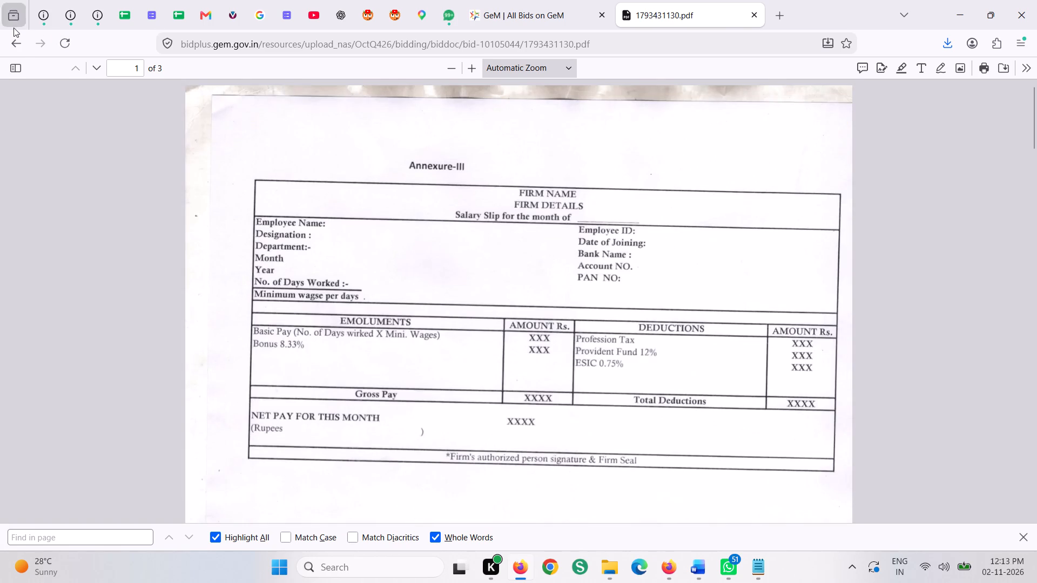
{"action": "left_click", "coordinate": [12, 50]}
Skim the minimum wages order 1793354892.pdf linked in the bid document, and return to the bid document.
{"action": "left_click", "coordinate": [563, 270]}
{"action": "left_click", "coordinate": [490, 307]}
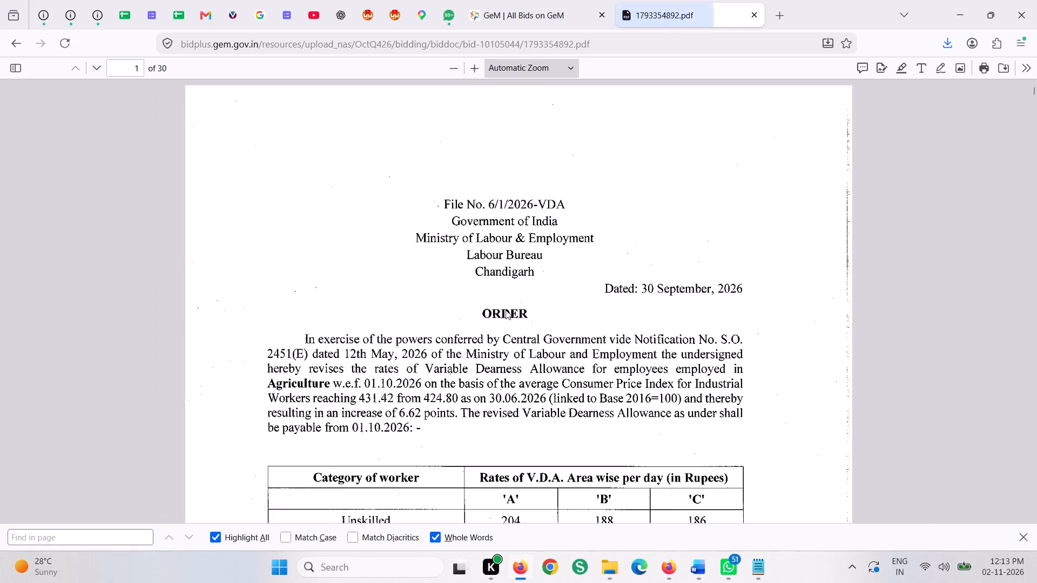
{"action": "scroll", "coordinate": [533, 321], "scroll_direction": "down", "scroll_amount": 20}
{"action": "scroll", "coordinate": [533, 321], "scroll_direction": "down", "scroll_amount": 13}
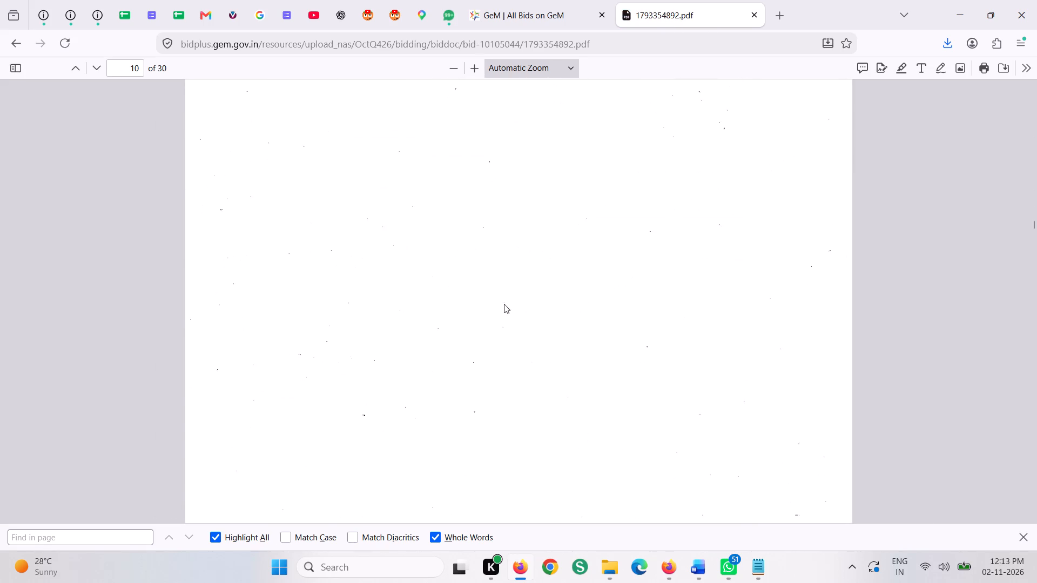
{"action": "scroll", "coordinate": [504, 304], "scroll_direction": "down", "scroll_amount": 7}
{"action": "left_click", "coordinate": [18, 44]}
In Word's REQUIRED DOCUMENTS file, replace everything from the SHOPACT location onward with NAGPUR,MH, copying the city from the bid's consignee address.
{"action": "scroll", "coordinate": [674, 356], "scroll_direction": "down", "scroll_amount": 4}
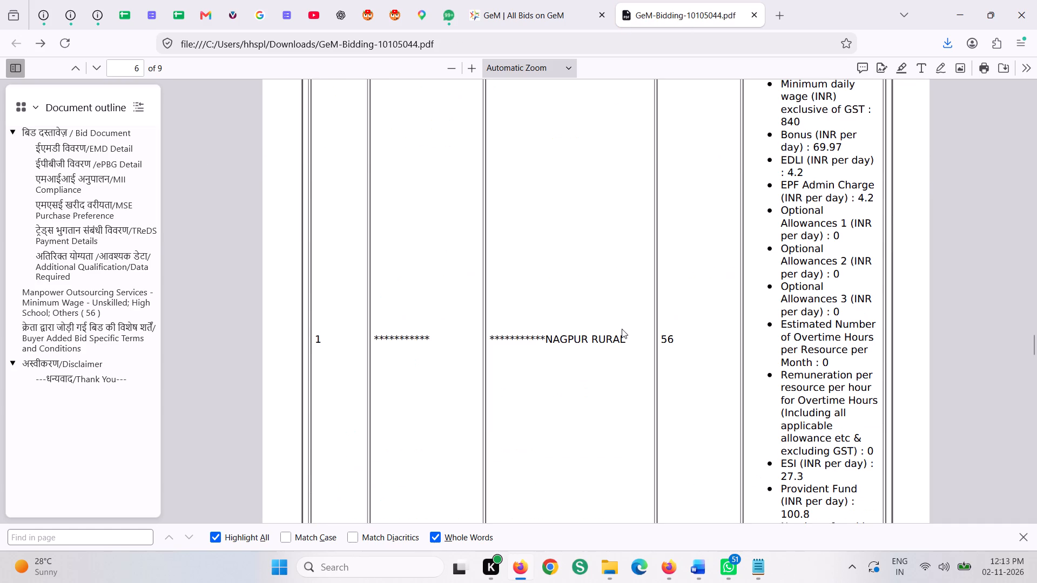
{"action": "double_click", "coordinate": [575, 330]}
{"action": "double_click", "coordinate": [572, 338]}
{"action": "key", "text": "ctrl+c"}
{"action": "key", "text": "ctrl+c"}
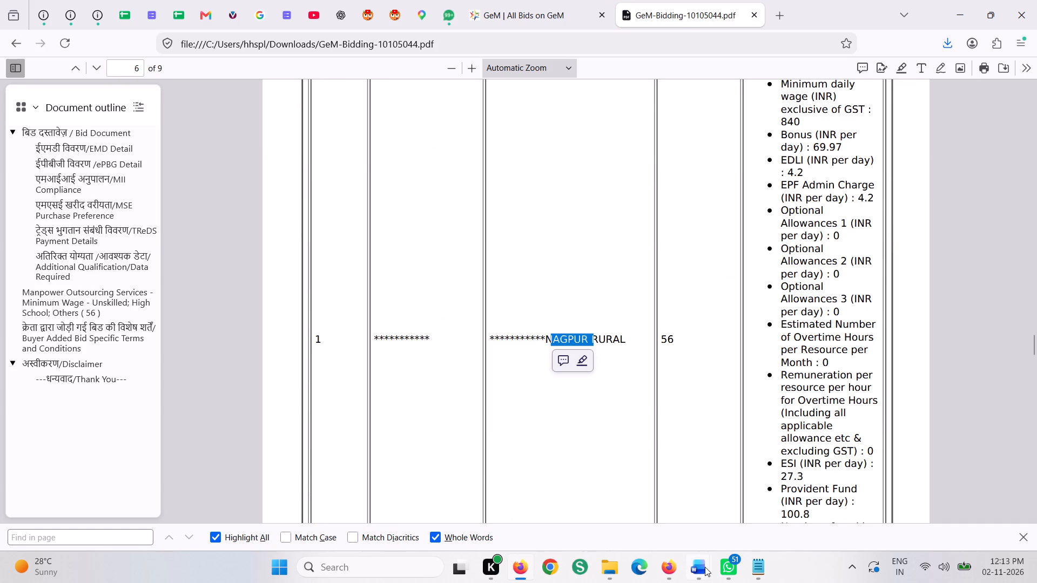
{"action": "left_click", "coordinate": [705, 567]}
{"action": "left_click", "coordinate": [598, 527]}
{"action": "left_click_drag", "start_coordinate": [492, 421], "coordinate": [488, 416]}
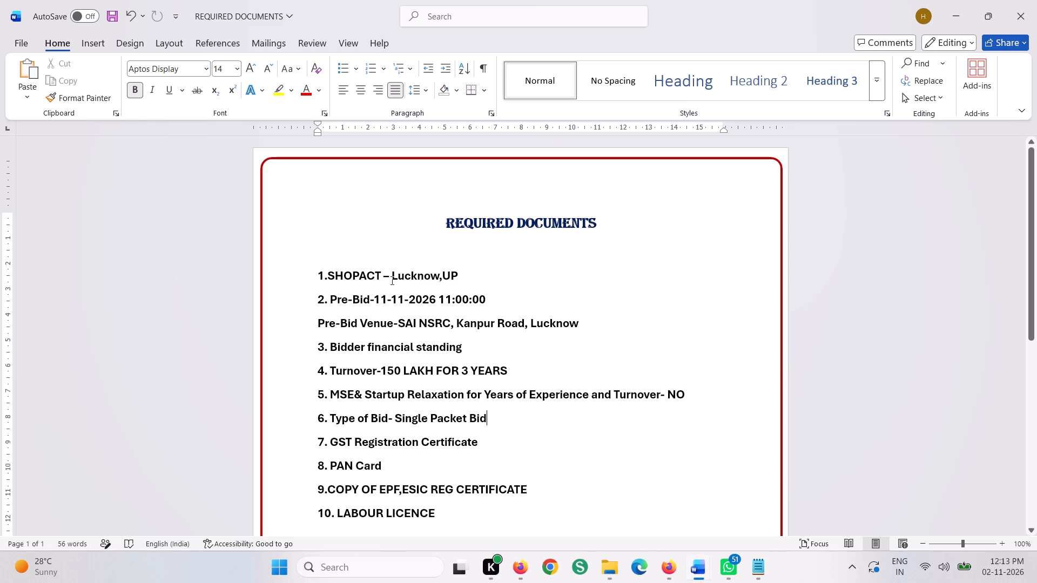
{"action": "left_click_drag", "start_coordinate": [394, 279], "coordinate": [537, 577]}
{"action": "key", "text": "ctrl+v"}
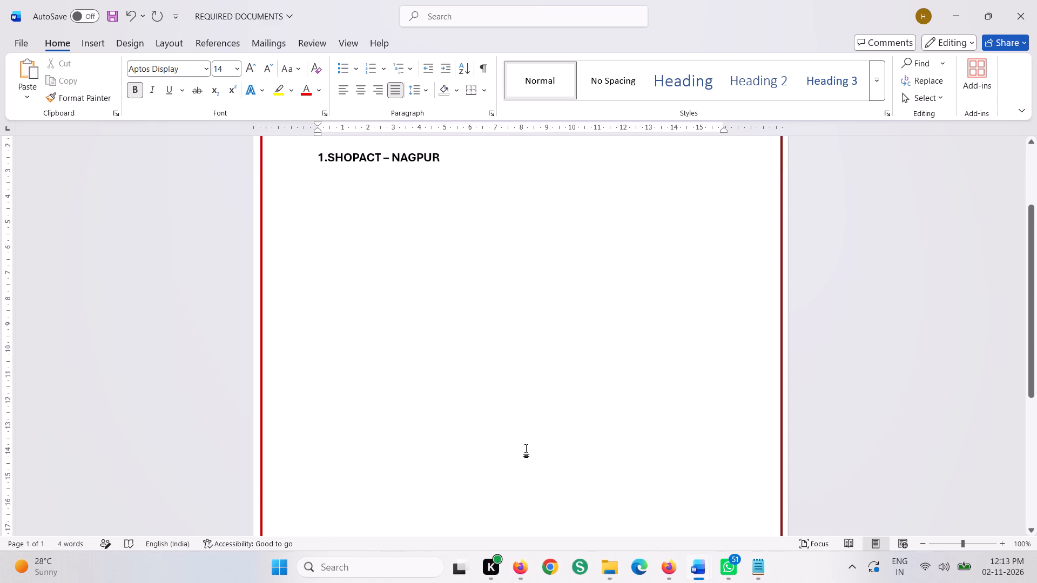
{"action": "key", "text": "comma"}
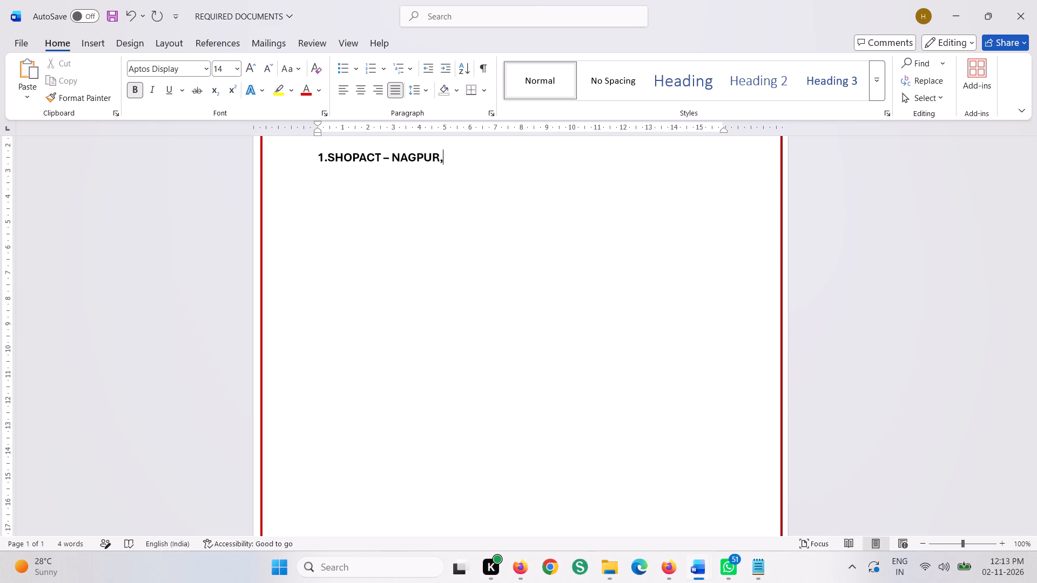
{"action": "type", "text": "MH"}
Add item 2 to the Word list as Turnover-67 LAKH FOR 3 YEARS, copying the word Turnover from the bid document.
{"action": "key", "text": "Return"}
{"action": "type", "text": "2."}
{"action": "key", "text": "alt+Tab"}
{"action": "scroll", "coordinate": [526, 449], "scroll_direction": "up", "scroll_amount": 5}
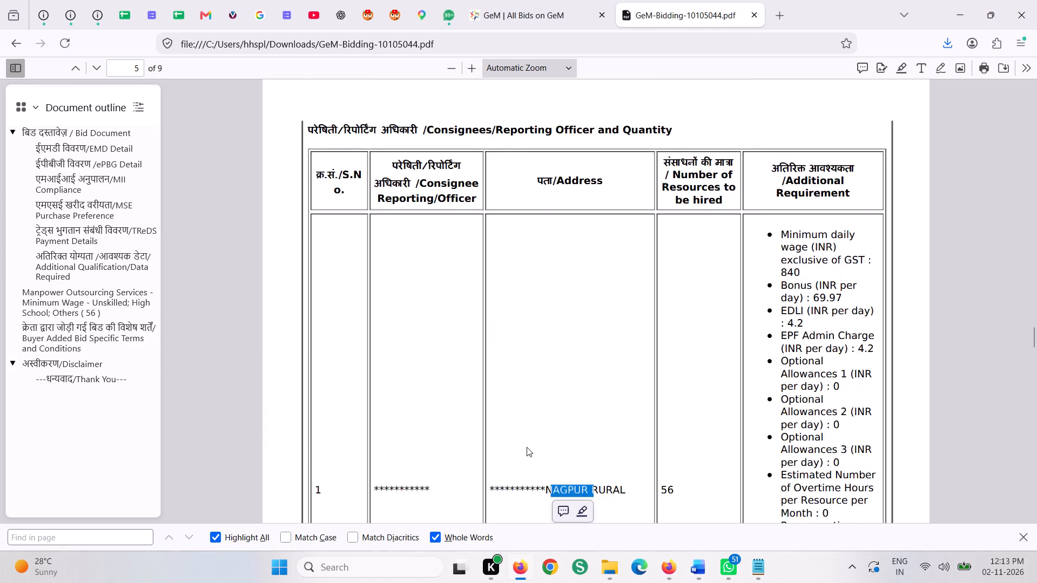
{"action": "scroll", "coordinate": [527, 447], "scroll_direction": "up", "scroll_amount": 8}
{"action": "scroll", "coordinate": [502, 293], "scroll_direction": "up", "scroll_amount": 2}
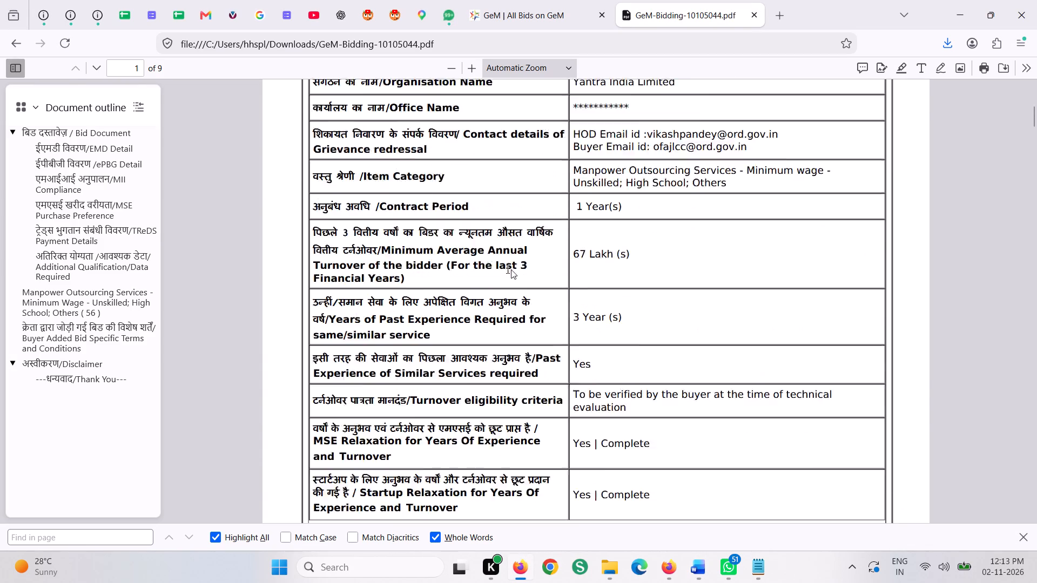
{"action": "double_click", "coordinate": [345, 347]}
{"action": "key", "text": "ctrl+c"}
{"action": "key", "text": "ctrl+c"}
{"action": "key", "text": "alt+Tab"}
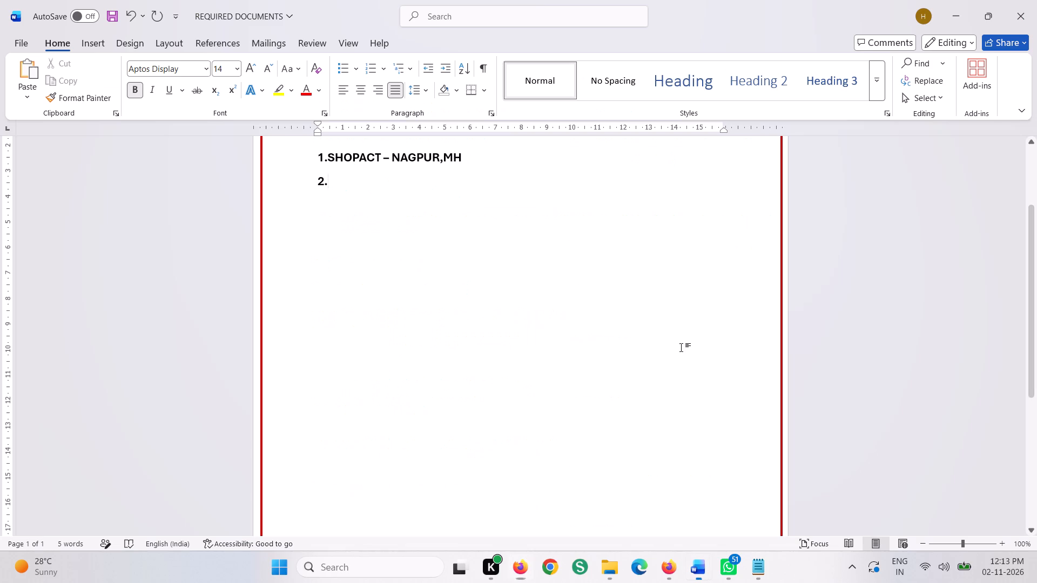
{"action": "key", "text": "ctrl+v"}
{"action": "key", "text": "minus"}
{"action": "key", "text": "6"}
{"action": "type", "text": "7 LAKH FOR 3 YEARS"}
{"action": "key", "text": "space"}
{"action": "key", "text": "Return"}
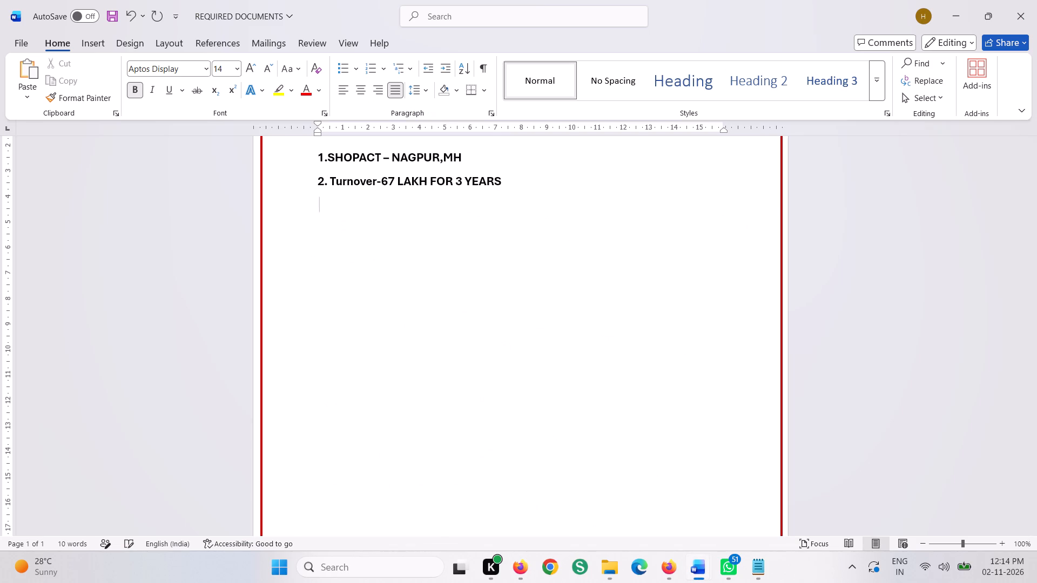
Add item 3, MSE Relaxation for Years Of Experience and Turnover, copied from the bid document and joined onto one line.
{"action": "type", "text": "3."}
{"action": "key", "text": "alt+Tab"}
{"action": "scroll", "coordinate": [681, 347], "scroll_direction": "down", "scroll_amount": 1}
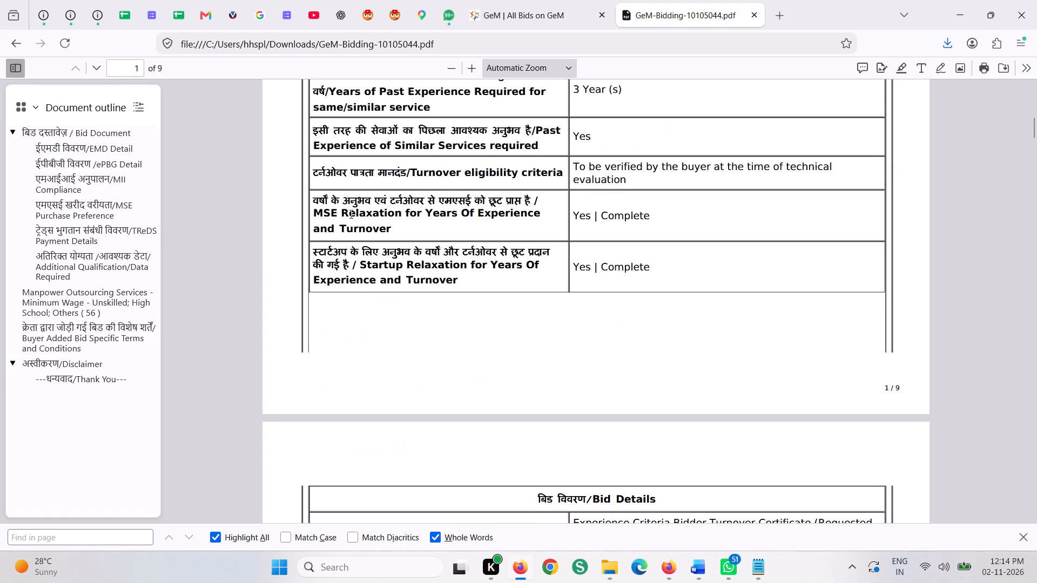
{"action": "left_click", "coordinate": [329, 207]}
{"action": "left_click_drag", "start_coordinate": [329, 207], "coordinate": [381, 229]}
{"action": "key", "text": "ctrl+c"}
{"action": "key", "text": "ctrl+c"}
{"action": "key", "text": "alt+Tab"}
{"action": "key", "text": "ctrl+v"}
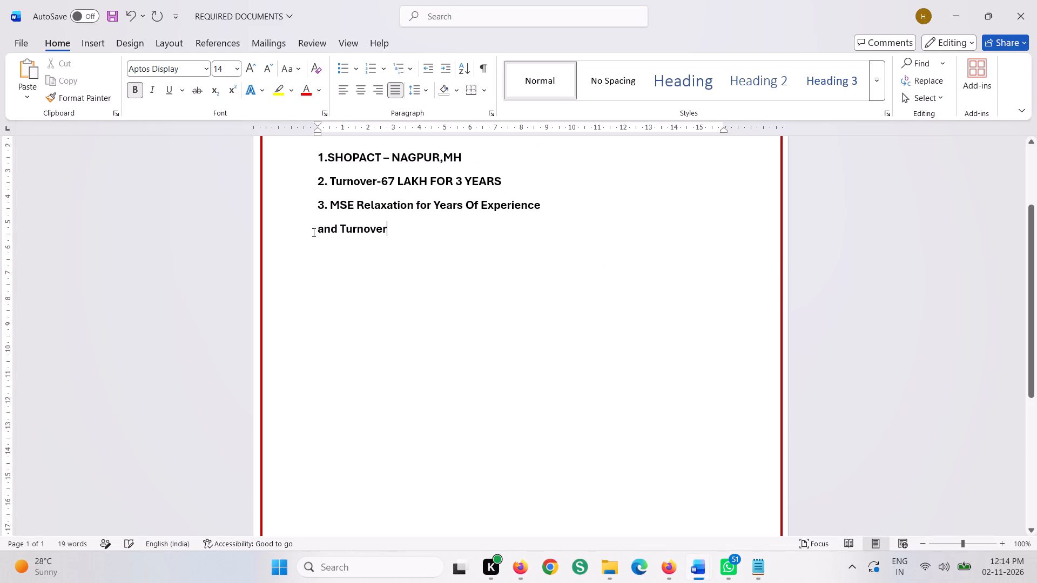
{"action": "left_click", "coordinate": [309, 225]}
{"action": "key", "text": "BackSpace"}
{"action": "key", "text": "space"}
Extend item 3 to read MSE& Startup Relaxation, copying the word Startup from the bid document's startup relaxation row.
{"action": "key", "text": "alt+Tab"}
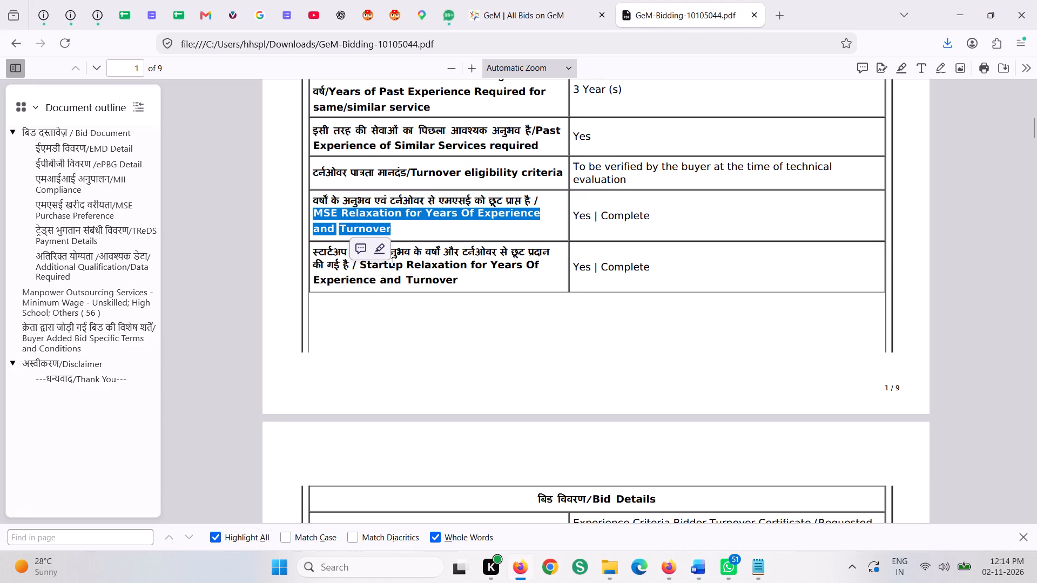
{"action": "double_click", "coordinate": [381, 267]}
{"action": "key", "text": "ctrl+c"}
{"action": "key", "text": "ctrl+c"}
{"action": "key", "text": "alt+Tab"}
{"action": "left_click", "coordinate": [413, 222]}
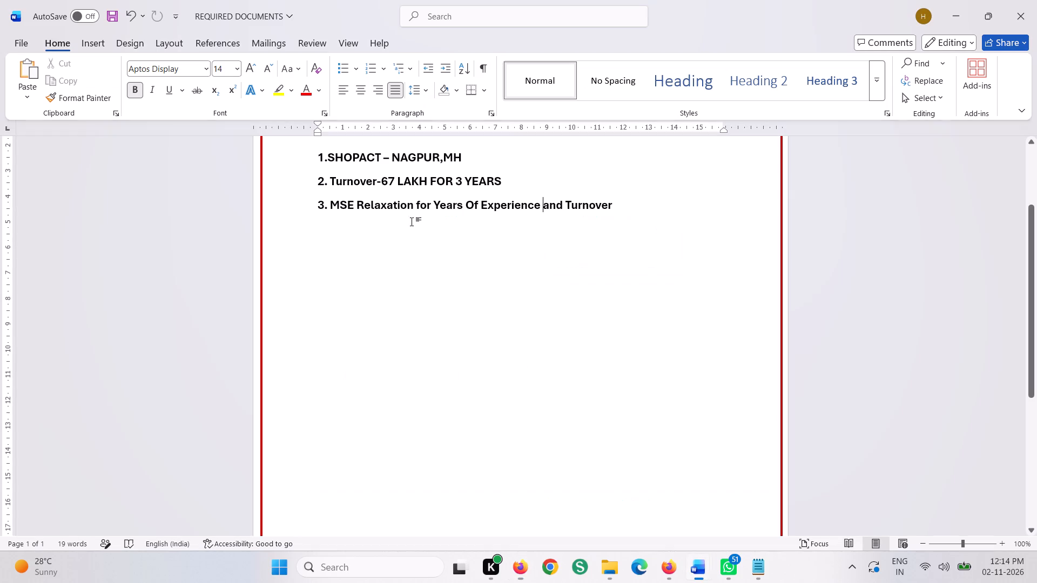
{"action": "left_click", "coordinate": [354, 201]}
{"action": "type", "text": "&"}
{"action": "key", "text": "space"}
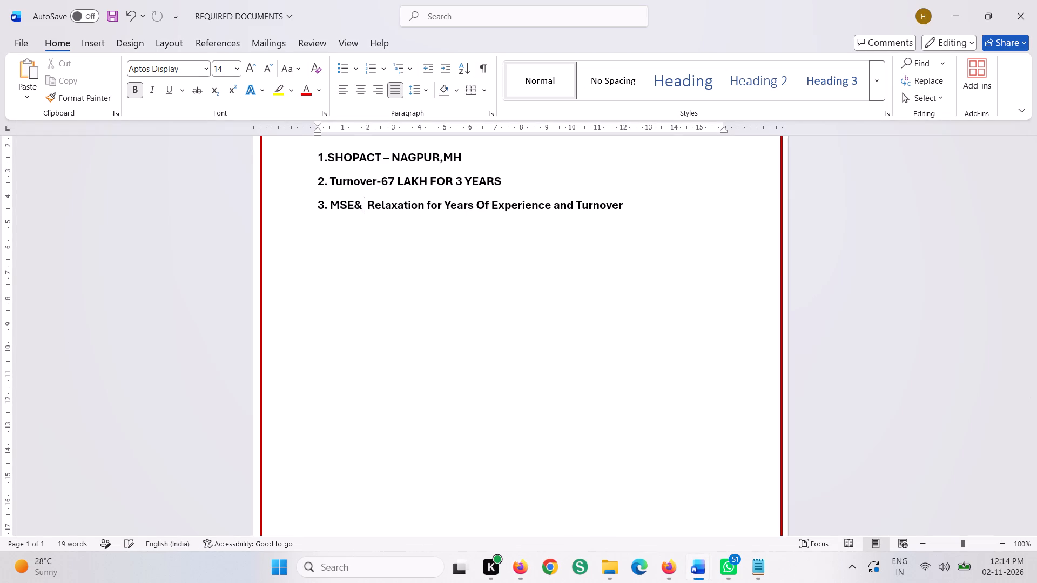
{"action": "key", "text": "ctrl+v"}
Add item 4 to the list with the label Type of Bid, copied from the bid details, followed by a dash.
{"action": "key", "text": "alt+Tab"}
{"action": "scroll", "coordinate": [366, 202], "scroll_direction": "down", "scroll_amount": 2}
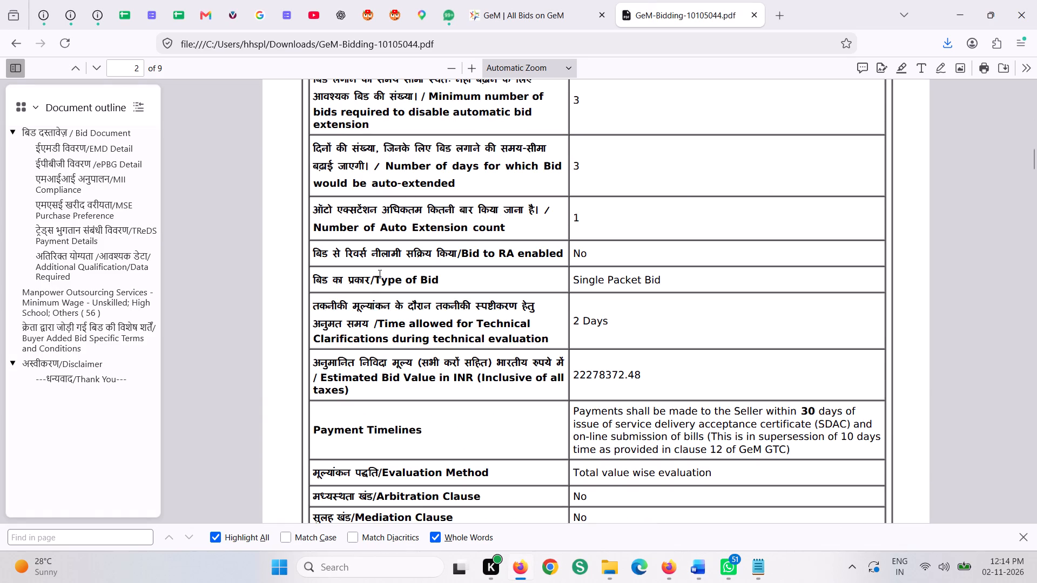
{"action": "left_click", "coordinate": [379, 277]}
{"action": "left_click_drag", "start_coordinate": [379, 277], "coordinate": [451, 277]}
{"action": "key", "text": "ctrl+c"}
{"action": "key", "text": "ctrl+c"}
{"action": "key", "text": "alt+Tab"}
{"action": "left_click", "coordinate": [691, 215]}
{"action": "key", "text": "Return"}
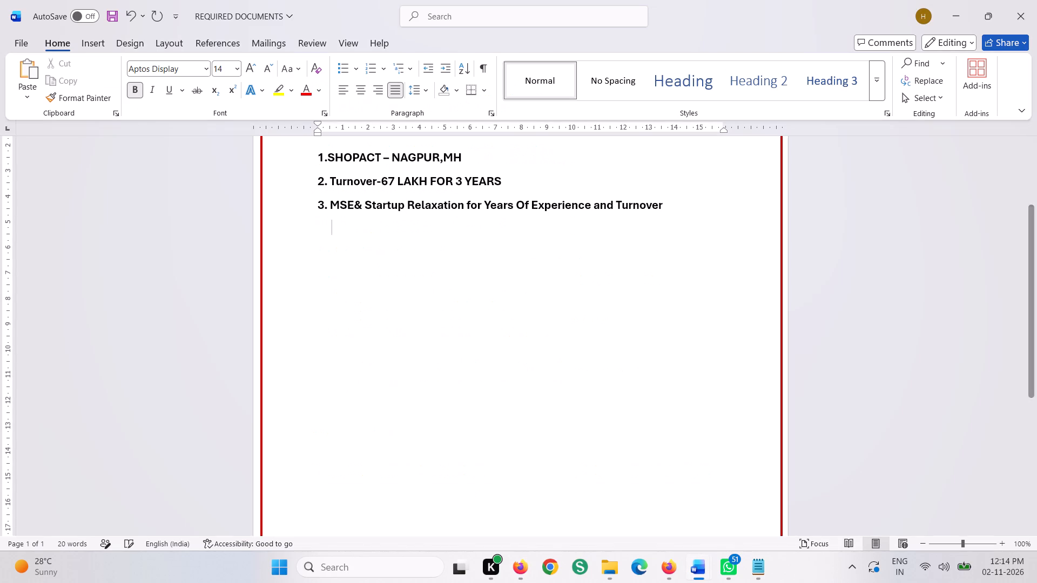
{"action": "type", "text": "4."}
{"action": "key", "text": "ctrl+v"}
{"action": "key", "text": "ctrl+minus"}
Complete the Type of Bid item in the Word list with Single Packet Bid, copied from the bid document.
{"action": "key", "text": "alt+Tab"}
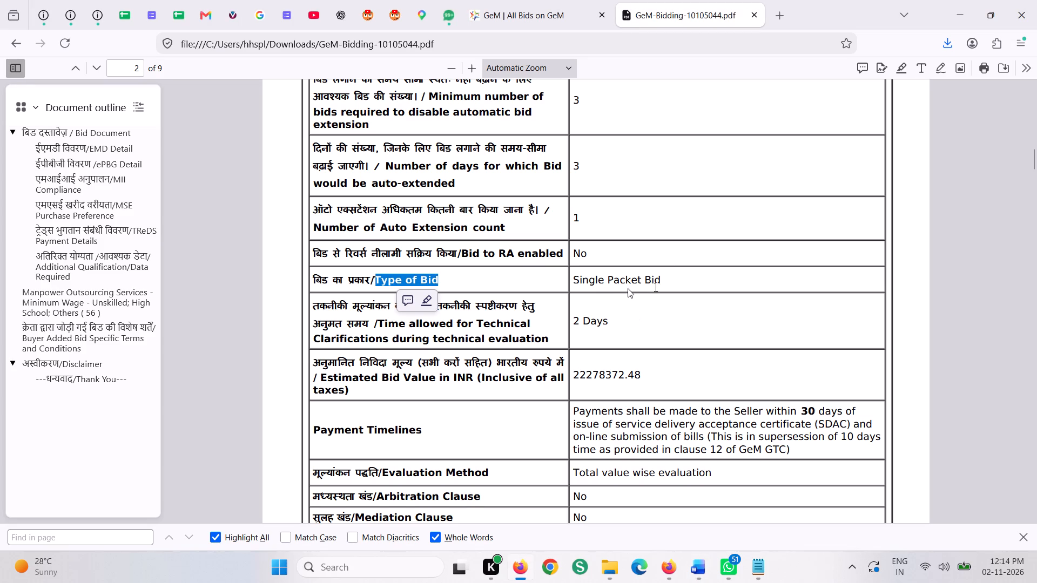
{"action": "triple_click", "coordinate": [628, 283]}
{"action": "key", "text": "ctrl+c"}
{"action": "key", "text": "ctrl+c"}
{"action": "key", "text": "alt+Tab"}
{"action": "key", "text": "ctrl+v"}
Add item 6 to the Word list with the label Estimated Bid Value, copied from the bid document, followed by a dash.
{"action": "key", "text": "Return"}
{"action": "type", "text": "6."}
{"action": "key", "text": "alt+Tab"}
{"action": "left_click", "coordinate": [336, 377]}
{"action": "left_click_drag", "start_coordinate": [336, 377], "coordinate": [336, 377]}
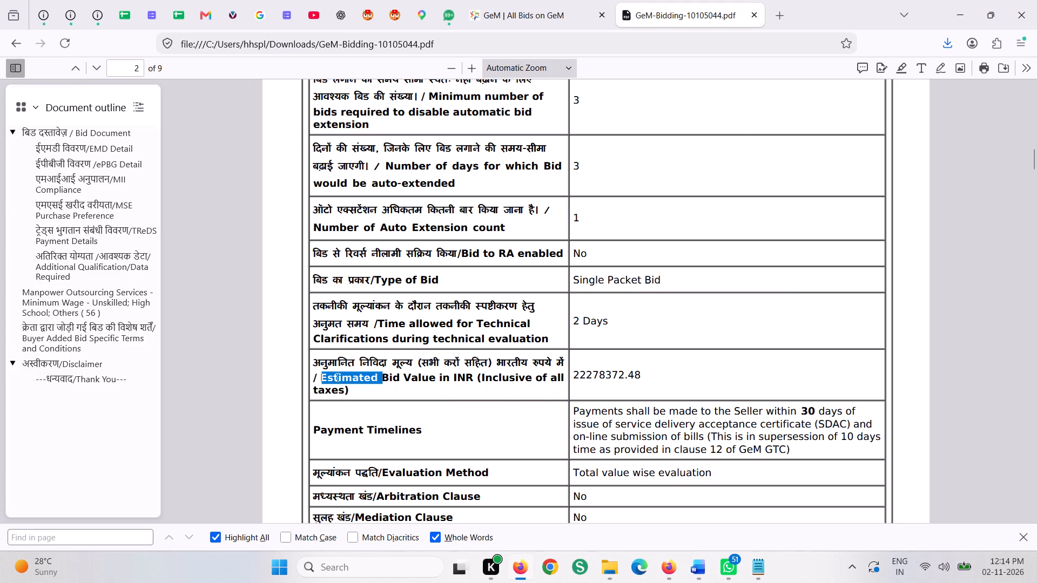
{"action": "left_click_drag", "start_coordinate": [336, 377], "coordinate": [412, 380]}
{"action": "key", "text": "ctrl+c"}
{"action": "key", "text": "ctrl+c"}
{"action": "key", "text": "alt+Tab"}
{"action": "key", "text": "ctrl+v"}
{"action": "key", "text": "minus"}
Complete item 6 with the amount 22278372.48, copied from the bid document's estimated bid value row.
{"action": "key", "text": "alt+Tab"}
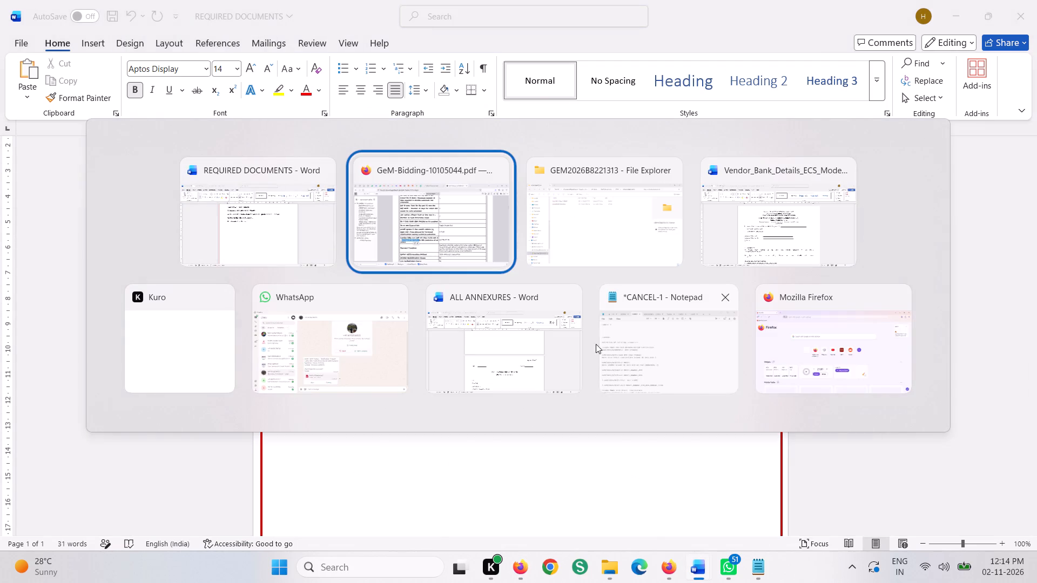
{"action": "left_click", "coordinate": [449, 229]}
{"action": "triple_click", "coordinate": [598, 371]}
{"action": "key", "text": "ctrl+c"}
{"action": "key", "text": "ctrl+c"}
{"action": "key", "text": "alt+Tab"}
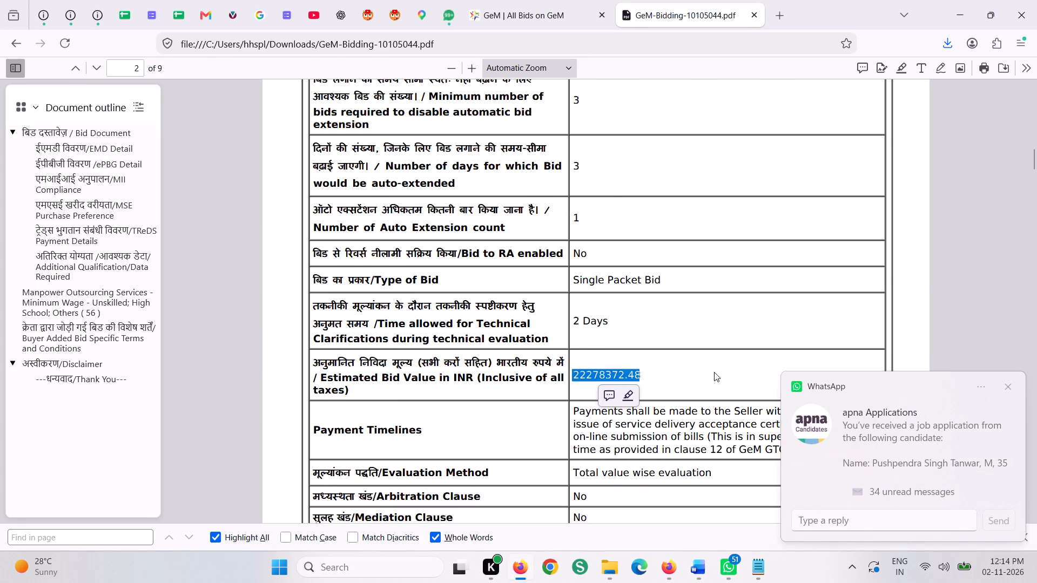
{"action": "key", "text": "ctrl+v"}
Start a new line numbered 7 in the Word list.
{"action": "key", "text": "Return"}
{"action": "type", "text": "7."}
Open the integrity pact file linked in the second Generic clause on page 7 of the bid document.
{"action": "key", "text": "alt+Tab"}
{"action": "scroll", "coordinate": [634, 323], "scroll_direction": "down", "scroll_amount": 2}
{"action": "scroll", "coordinate": [583, 333], "scroll_direction": "down", "scroll_amount": 6}
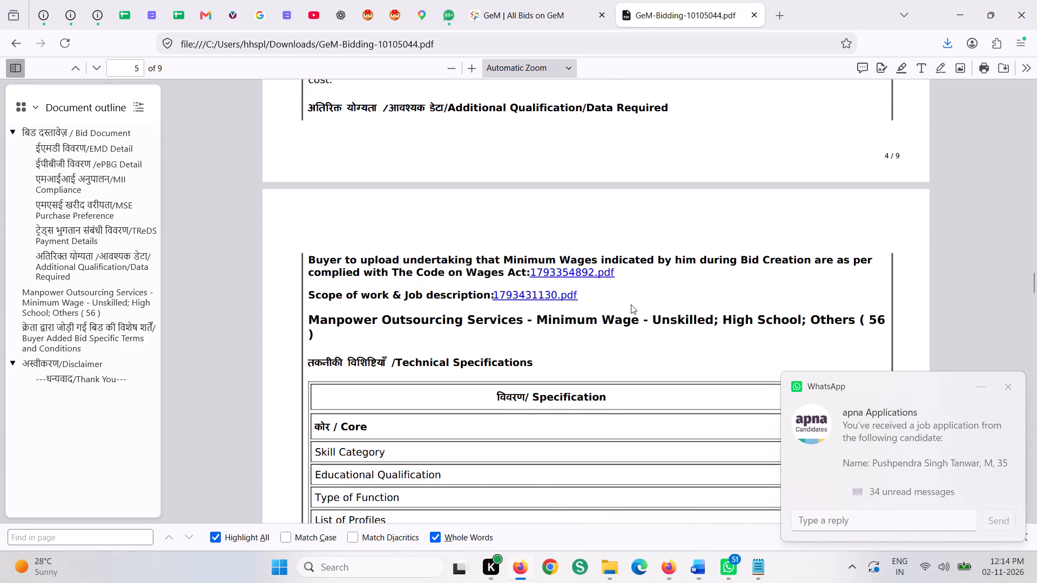
{"action": "scroll", "coordinate": [600, 307], "scroll_direction": "down", "scroll_amount": 6}
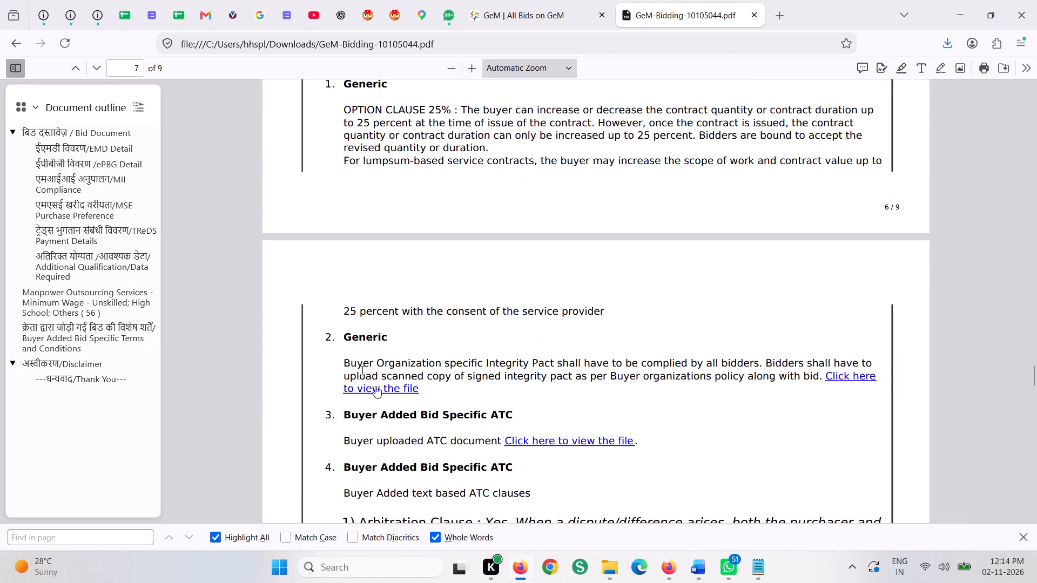
{"action": "left_click", "coordinate": [375, 389]}
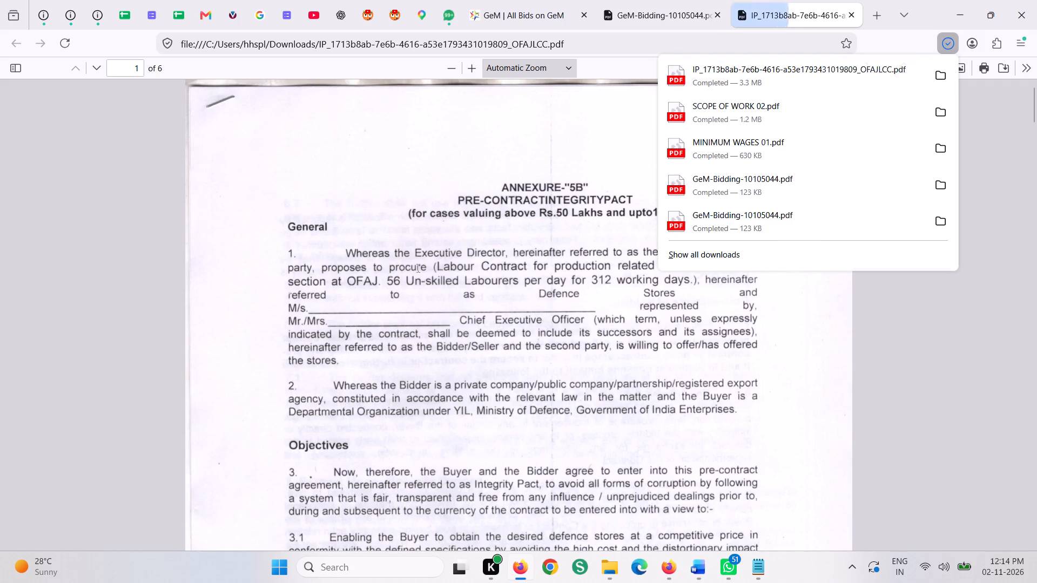
{"action": "left_click", "coordinate": [417, 268]}
Open the buyer uploaded ATC document linked under Buyer Added Bid Specific ATC in the bid document.
{"action": "left_click", "coordinate": [652, 2]}
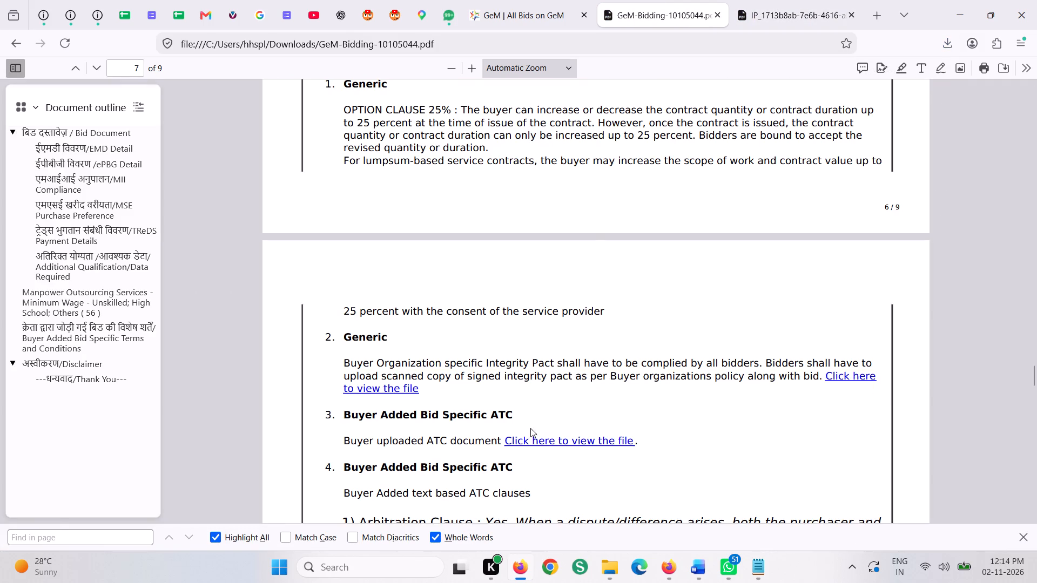
{"action": "scroll", "coordinate": [530, 437], "scroll_direction": "down", "scroll_amount": 1}
{"action": "left_click", "coordinate": [596, 131]}
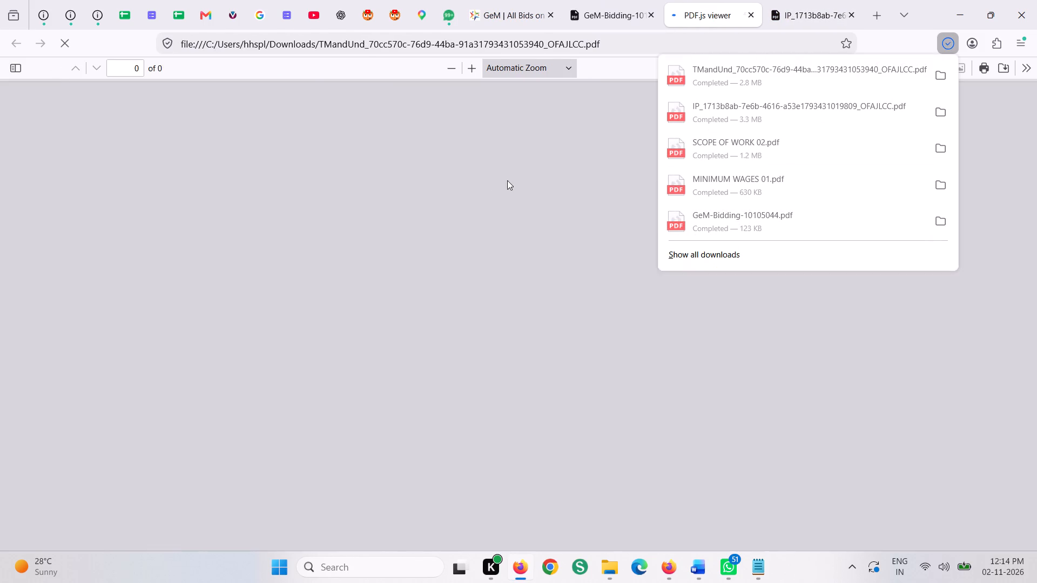
{"action": "left_click", "coordinate": [415, 208]}
Skim all pages of the buyer's ATC document, from the tender terms and conditions back to the Annexure A undertaking.
{"action": "scroll", "coordinate": [562, 233], "scroll_direction": "up", "scroll_amount": 2}
{"action": "scroll", "coordinate": [602, 194], "scroll_direction": "down", "scroll_amount": 18}
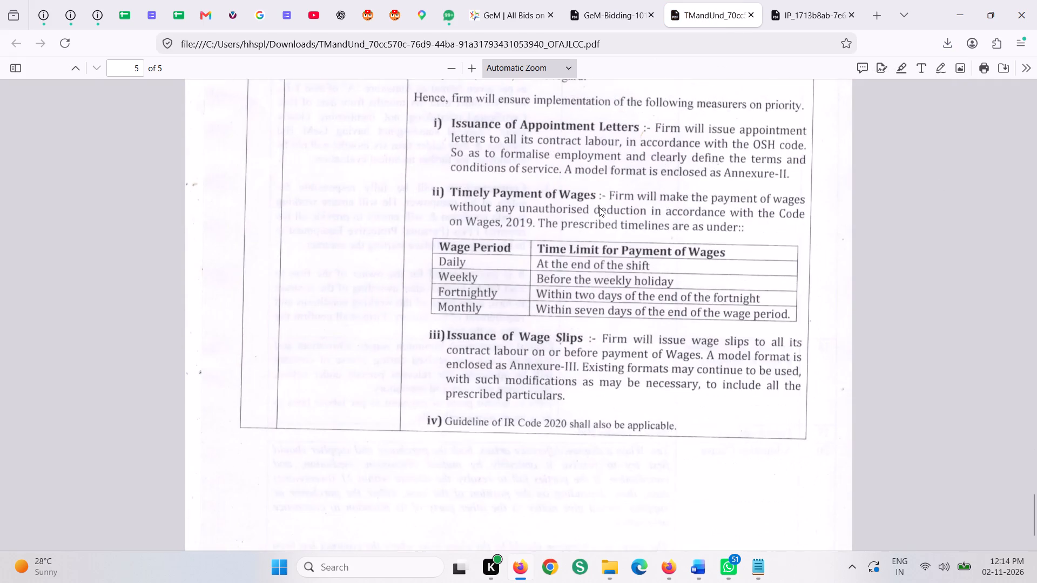
{"action": "scroll", "coordinate": [599, 207], "scroll_direction": "down", "scroll_amount": 7}
{"action": "scroll", "coordinate": [598, 209], "scroll_direction": "up", "scroll_amount": 12}
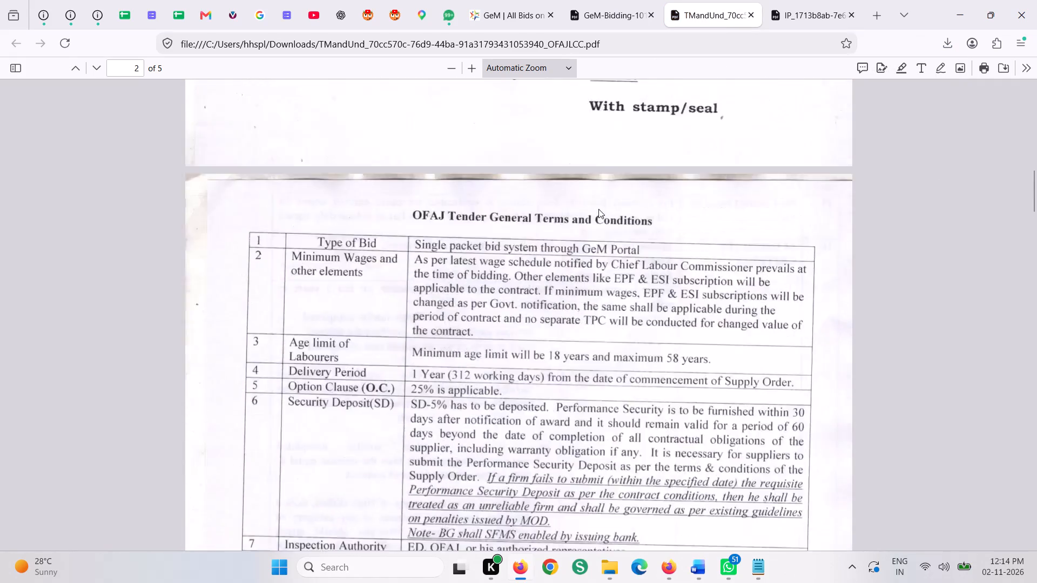
{"action": "scroll", "coordinate": [683, 212], "scroll_direction": "up", "scroll_amount": 2}
{"action": "scroll", "coordinate": [747, 101], "scroll_direction": "up", "scroll_amount": 2}
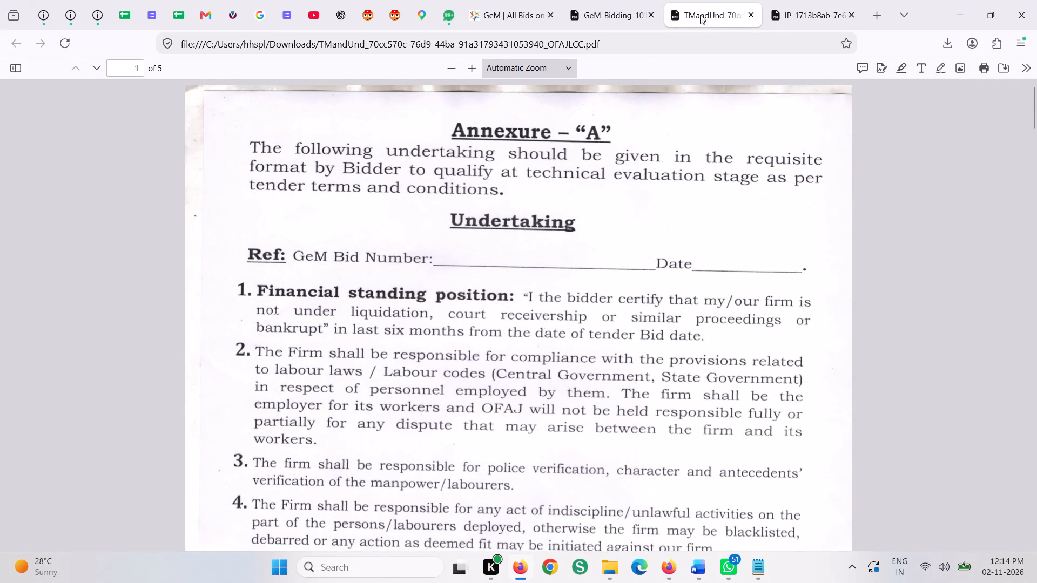
Switch between the ATC and integrity pact files, then go to the GeM bid listing.
{"action": "left_click", "coordinate": [704, 8]}
{"action": "left_click", "coordinate": [804, 1]}
{"action": "left_click", "coordinate": [706, 0]}
{"action": "left_click", "coordinate": [520, 0]}
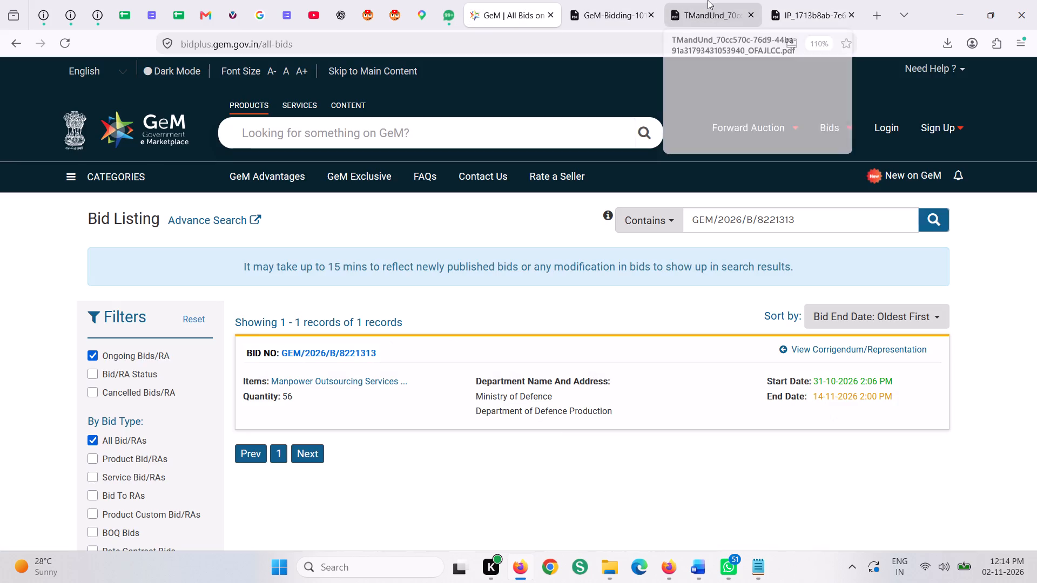
Save the buyer's ATC PDF in the GEM2026B8221313 folder under the name BUYER ADDED ATC 03.
{"action": "left_click", "coordinate": [693, 2]}
{"action": "left_click", "coordinate": [1008, 66]}
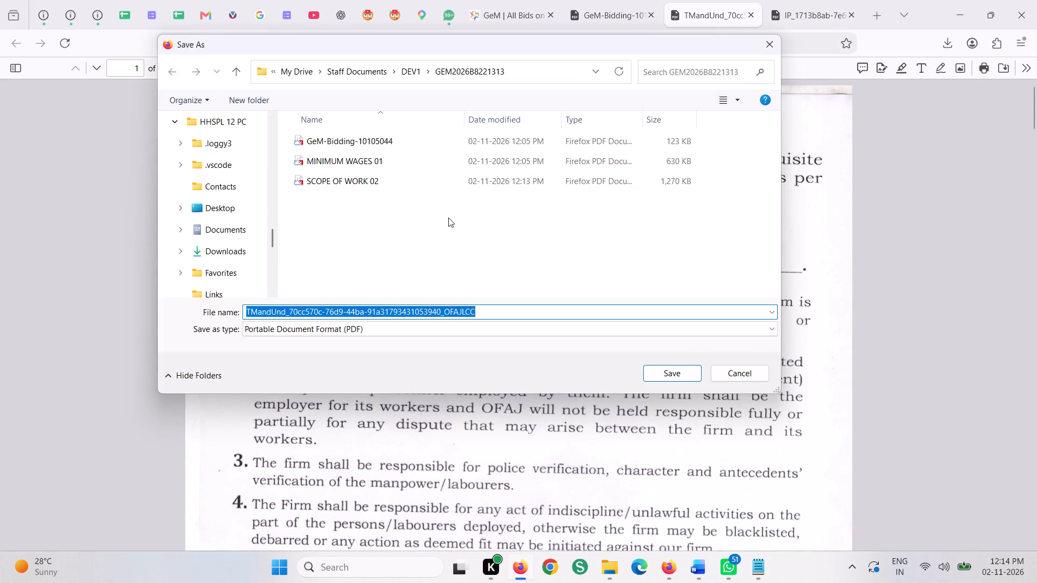
{"action": "type", "text": "BUYER ADDED ATC 03"}
{"action": "key", "text": "Return"}
In the Word list, fill in item 7 as FINANCIAL STANDING CERTIFICATE.
{"action": "key", "text": "alt+Tab"}
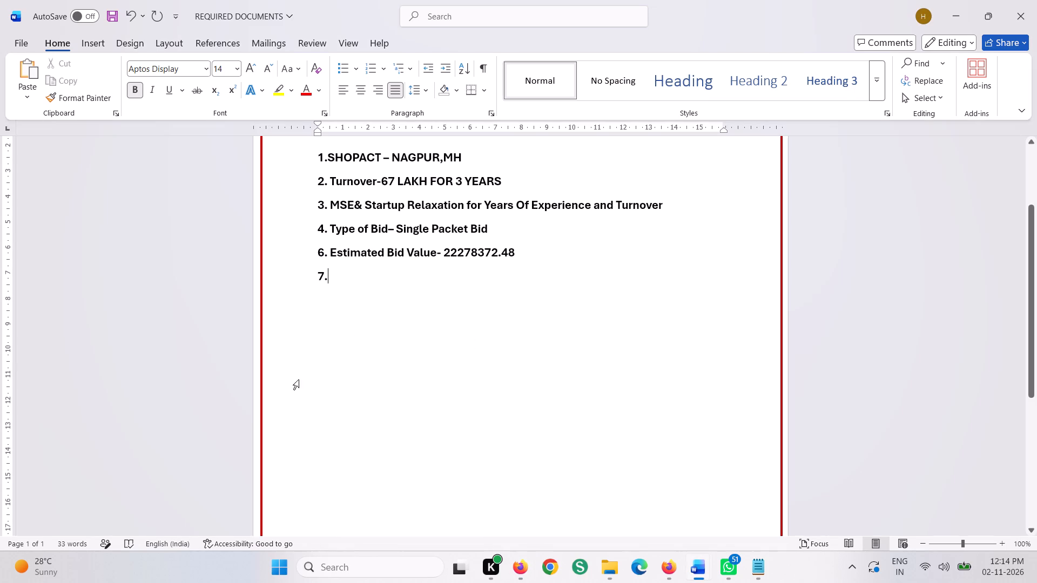
{"action": "type", "text": "FINCAO="}
{"action": "key", "text": "BackSpace"}
{"action": "key", "text": "BackSpace"}
{"action": "key", "text": "BackSpace"}
{"action": "key", "text": "BackSpace"}
{"action": "type", "text": "AN"}
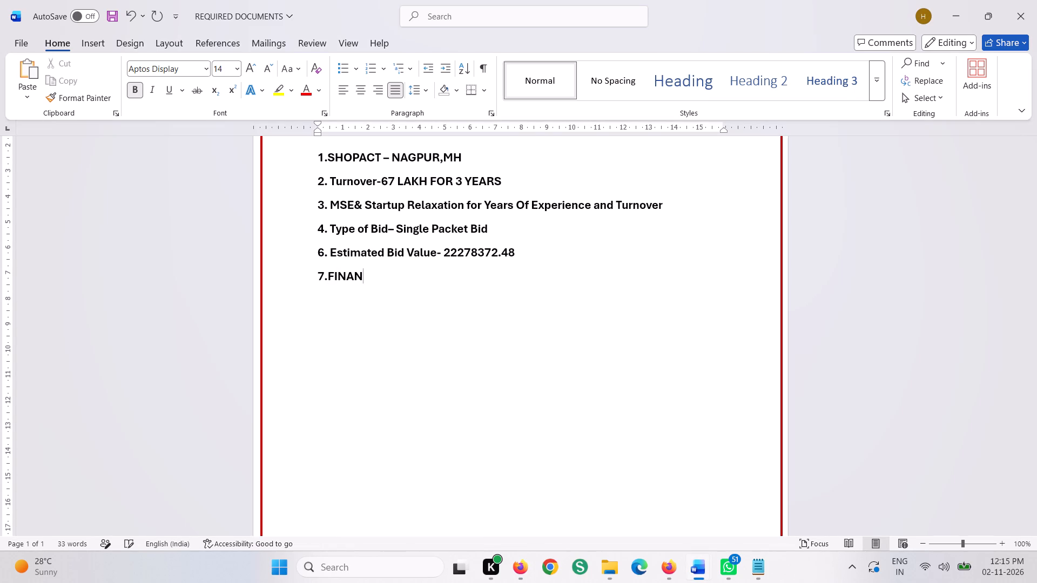
{"action": "type", "text": "CIAL STANDING CERTIFICATE"}
{"action": "key", "text": "space"}
{"action": "key", "text": "Return"}
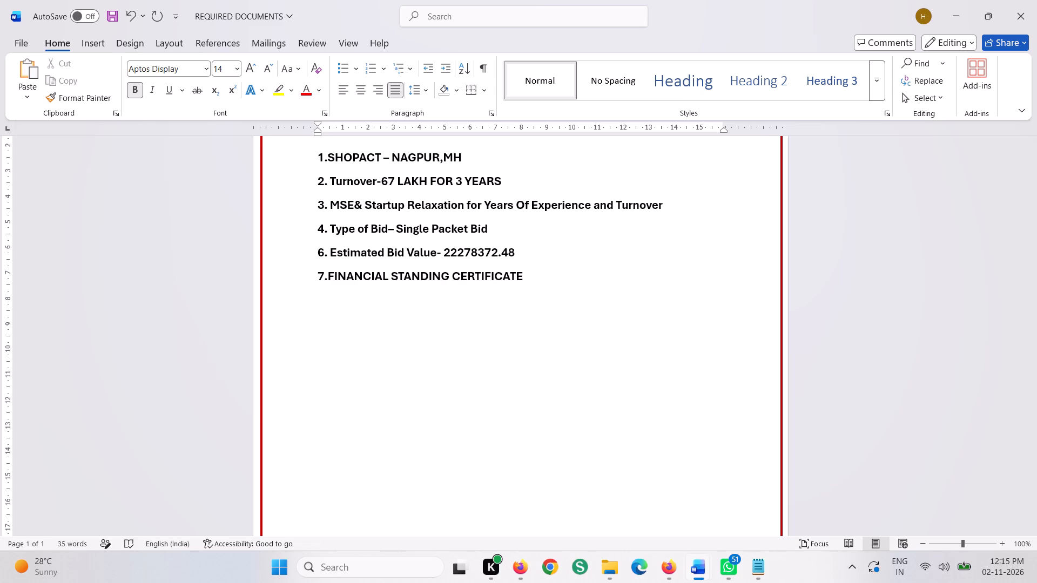
Check the ATC's undertaking and EMD terms, and add item 8 to the list as EMD EXEMPTION – MSE CERTIFICATE.
{"action": "type", "text": "8."}
{"action": "key", "text": "alt+Tab"}
{"action": "scroll", "coordinate": [375, 354], "scroll_direction": "down", "scroll_amount": 1}
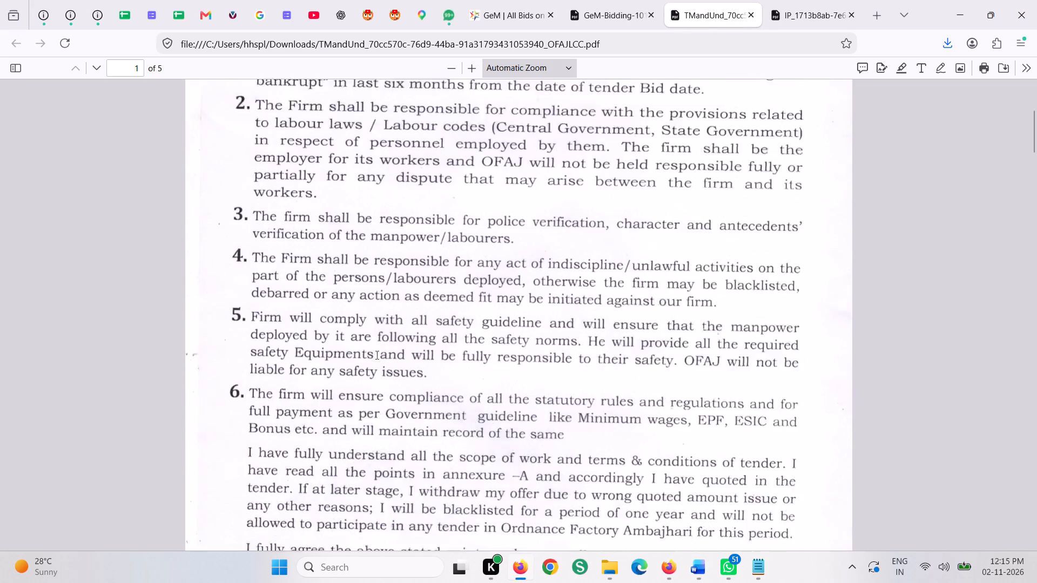
{"action": "scroll", "coordinate": [375, 338], "scroll_direction": "up", "scroll_amount": 1}
{"action": "scroll", "coordinate": [402, 343], "scroll_direction": "down", "scroll_amount": 1}
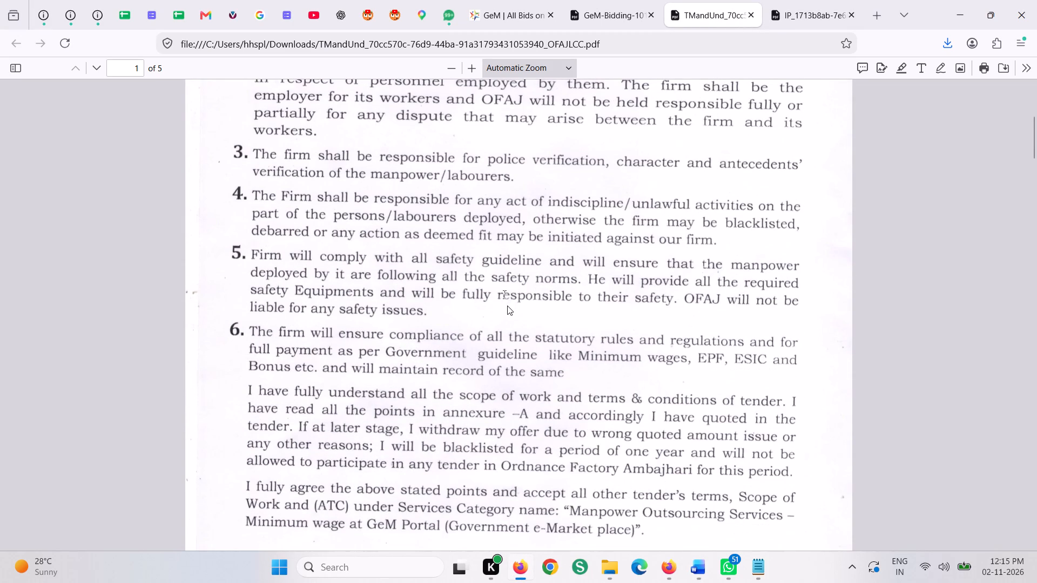
{"action": "scroll", "coordinate": [490, 377], "scroll_direction": "down", "scroll_amount": 1}
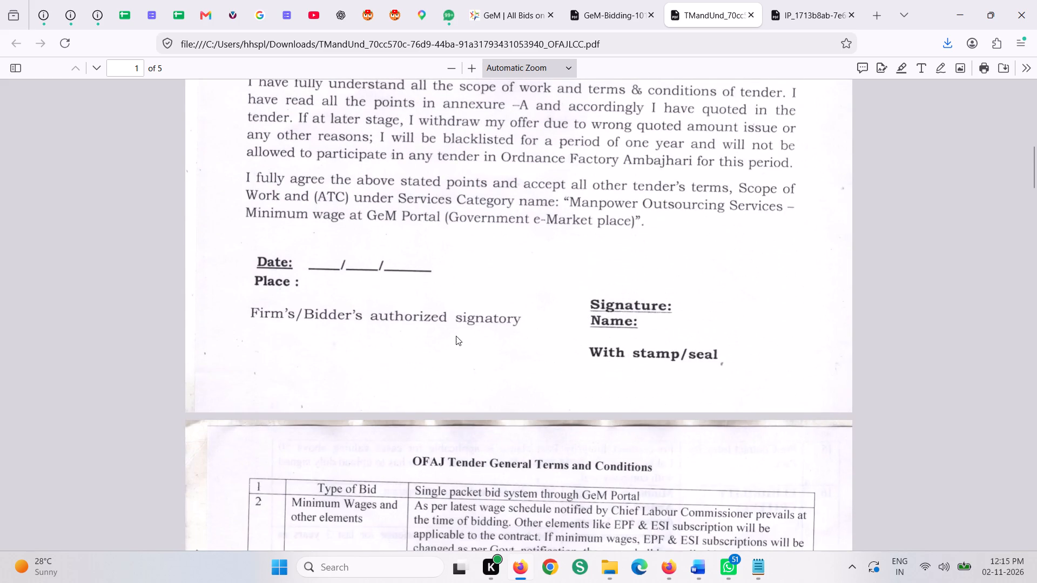
{"action": "scroll", "coordinate": [453, 338], "scroll_direction": "down", "scroll_amount": 1}
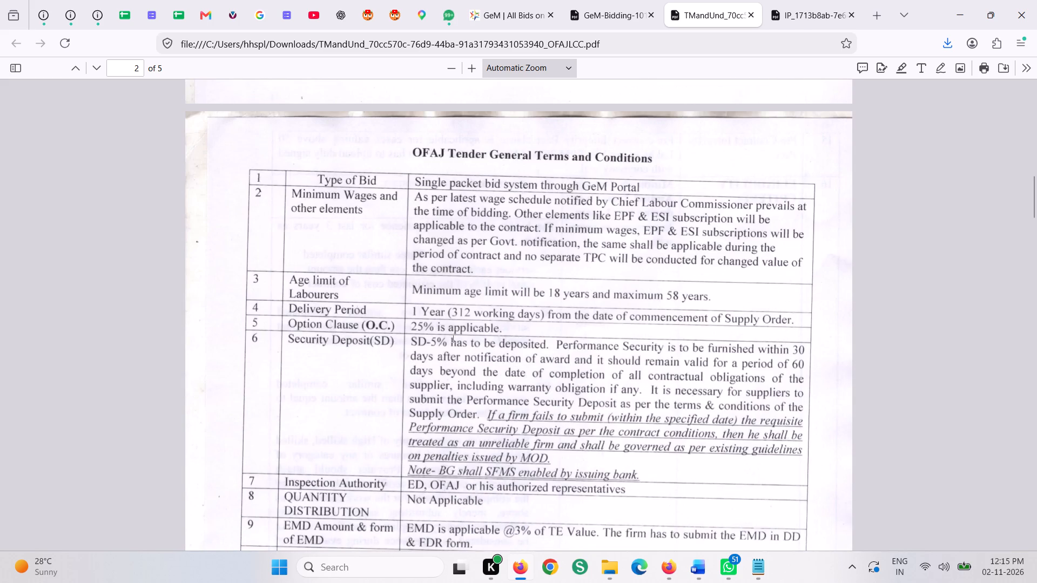
{"action": "scroll", "coordinate": [422, 346], "scroll_direction": "down", "scroll_amount": 1}
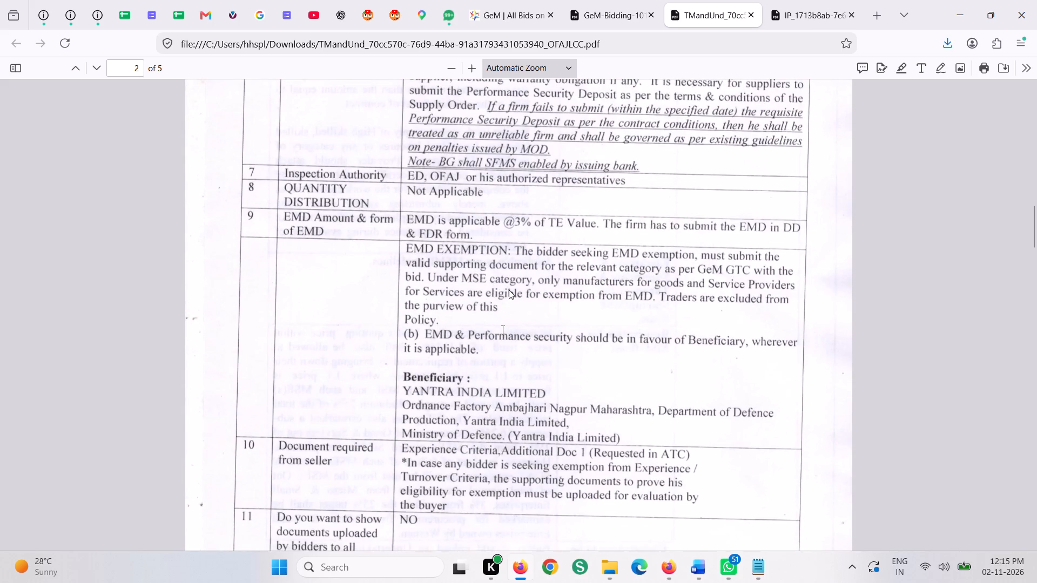
{"action": "key", "text": "alt+Tab"}
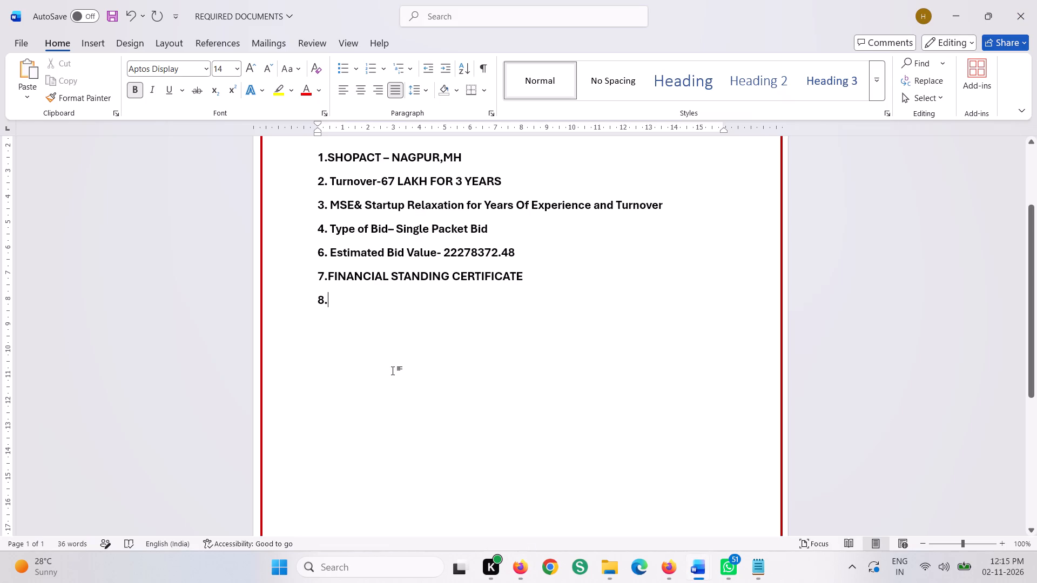
{"action": "type", "text": "EMD EXEMPTION - MSE CER"}
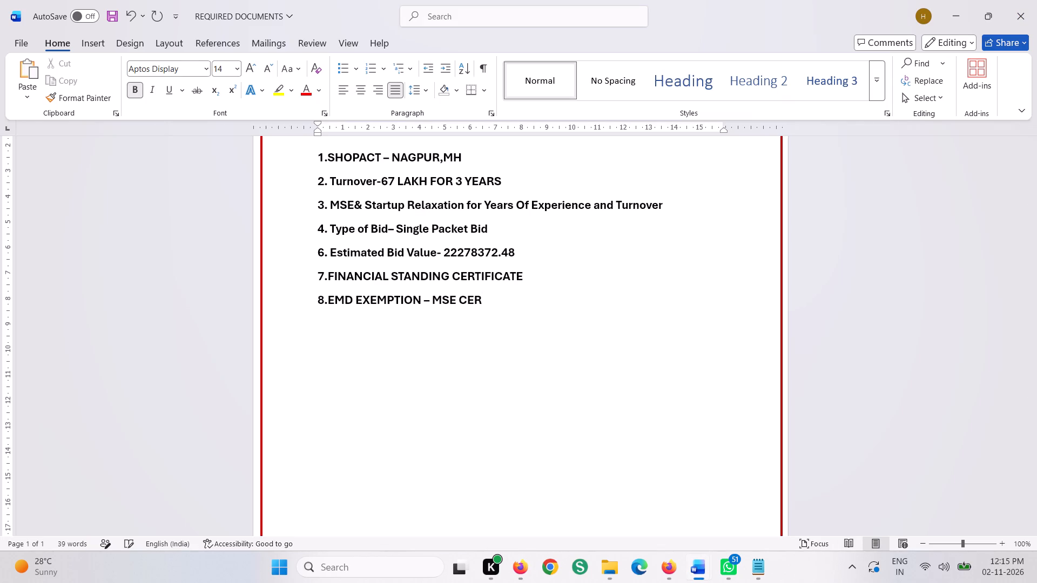
{"action": "type", "text": "TIFICATE"}
{"action": "key", "text": "space"}
{"action": "key", "text": "Return"}
Start item 9 in the list and capture an image of the similar work paragraph in the ATC's eligibility criteria.
{"action": "type", "text": "9."}
{"action": "key", "text": "alt+Tab"}
{"action": "scroll", "coordinate": [445, 374], "scroll_direction": "down", "scroll_amount": 1}
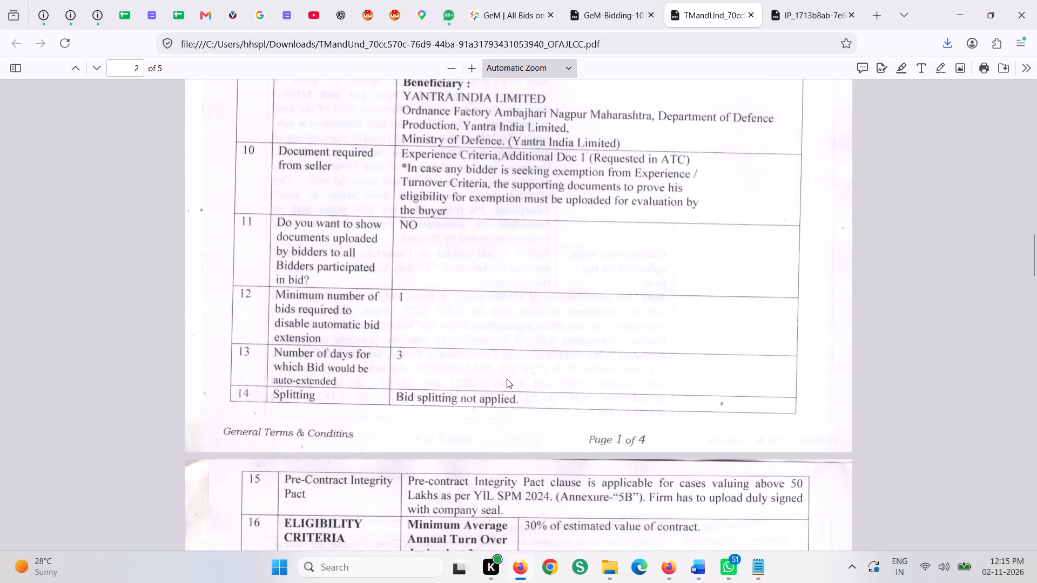
{"action": "scroll", "coordinate": [476, 324], "scroll_direction": "down", "scroll_amount": 1}
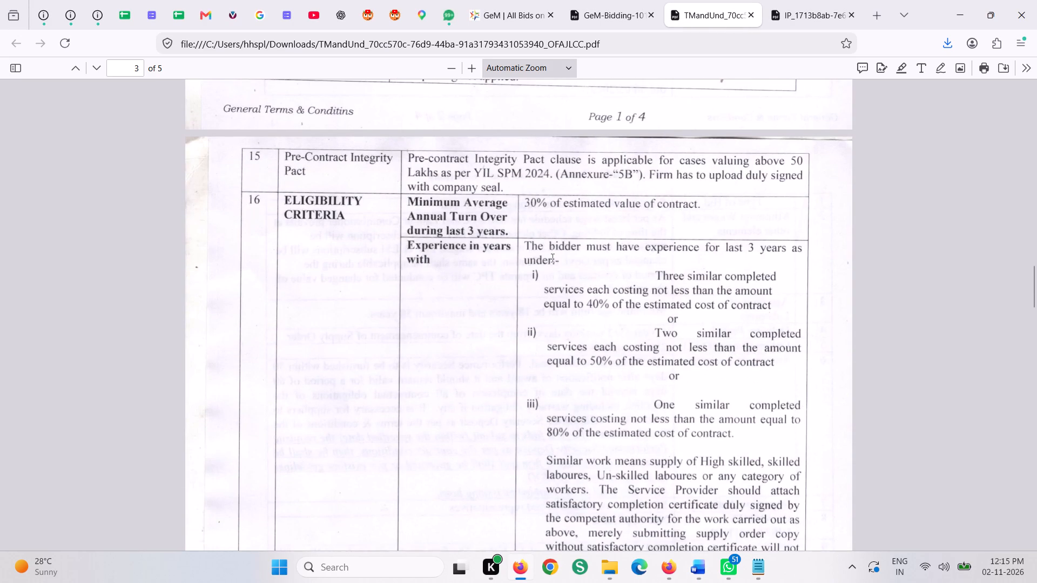
{"action": "scroll", "coordinate": [630, 292], "scroll_direction": "down", "scroll_amount": 1}
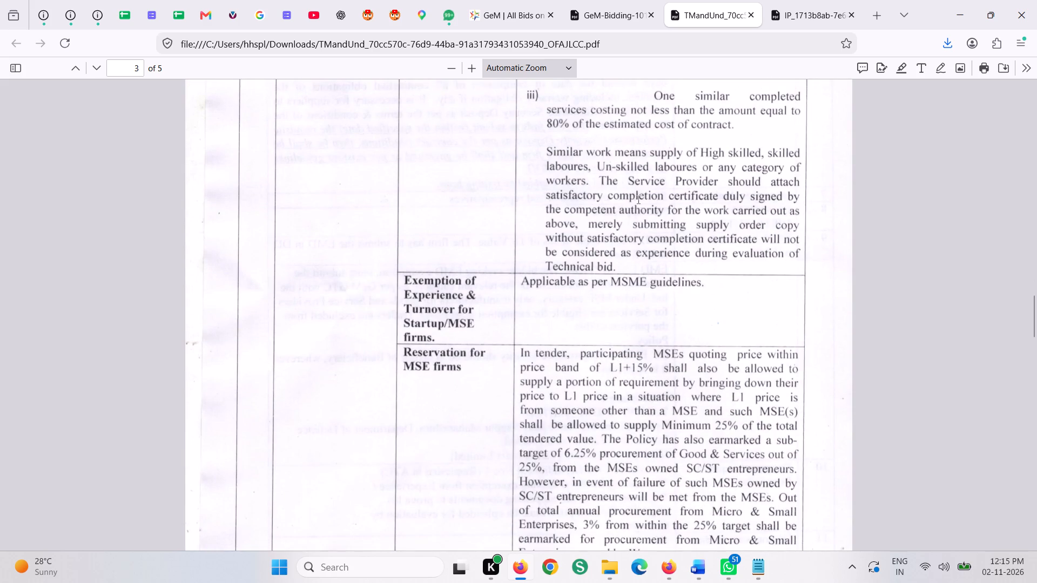
{"action": "key", "text": "ctrl+shift+s"}
{"action": "left_click_drag", "start_coordinate": [508, 132], "coordinate": [630, 178]}
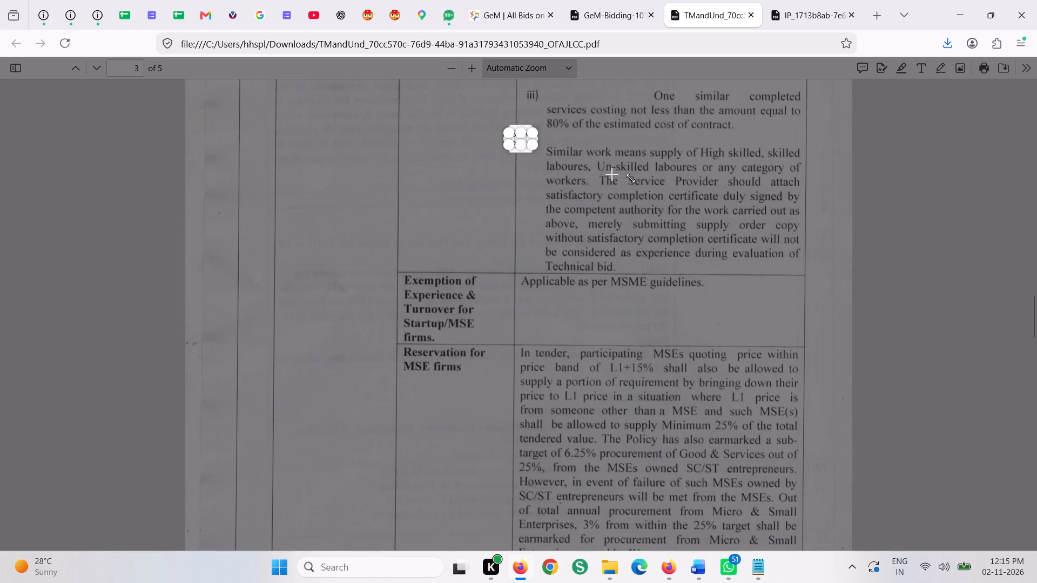
{"action": "left_click_drag", "start_coordinate": [630, 178], "coordinate": [841, 281]}
{"action": "left_click", "coordinate": [733, 309]}
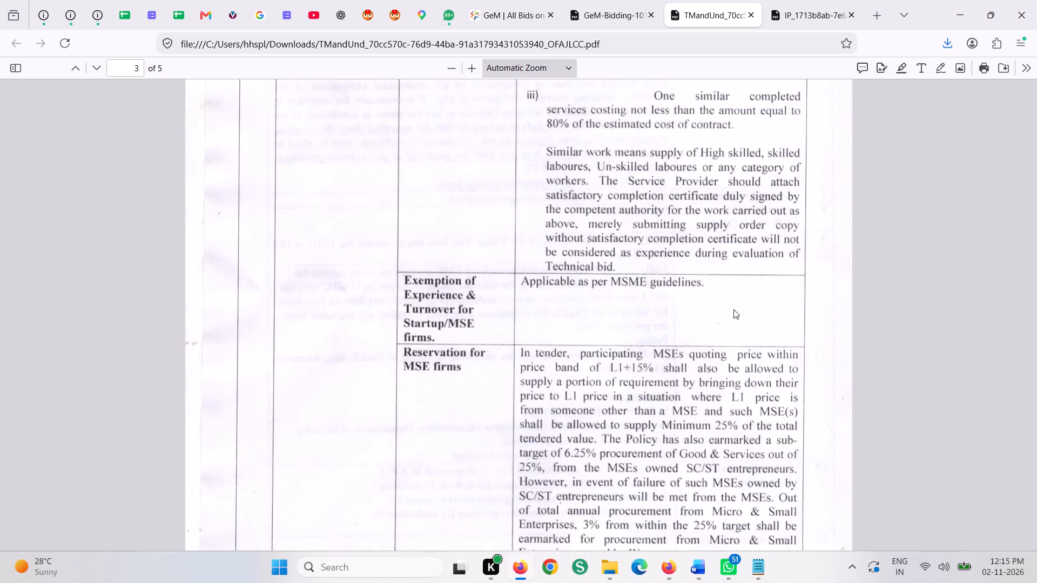
Run the captured similar work paragraph through Google image search and copy its full recognised text.
{"action": "left_click", "coordinate": [254, 15]}
{"action": "left_click", "coordinate": [689, 93]}
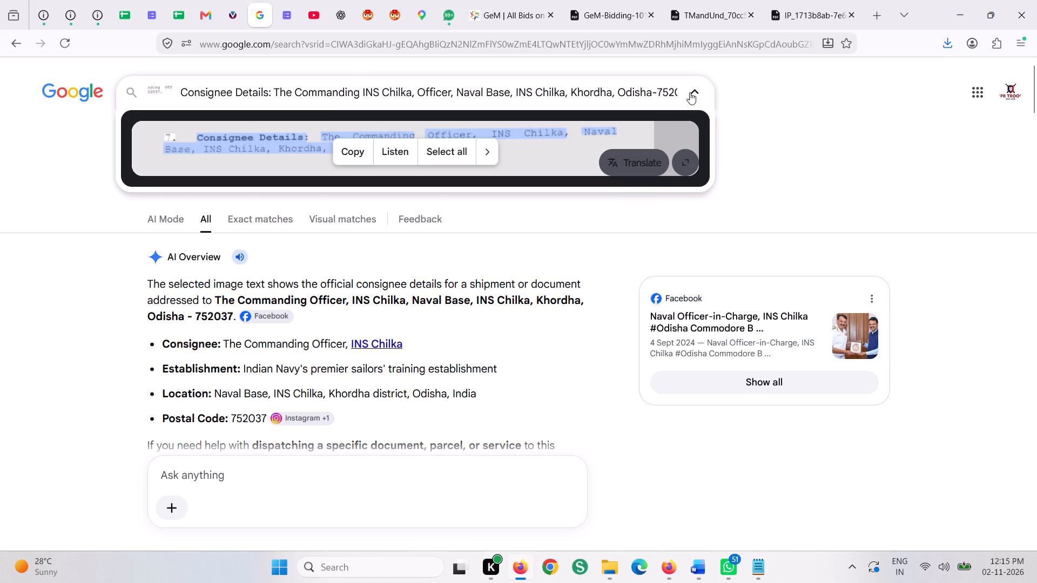
{"action": "left_click", "coordinate": [673, 90]}
{"action": "left_click", "coordinate": [547, 275]}
{"action": "key", "text": "ctrl+v"}
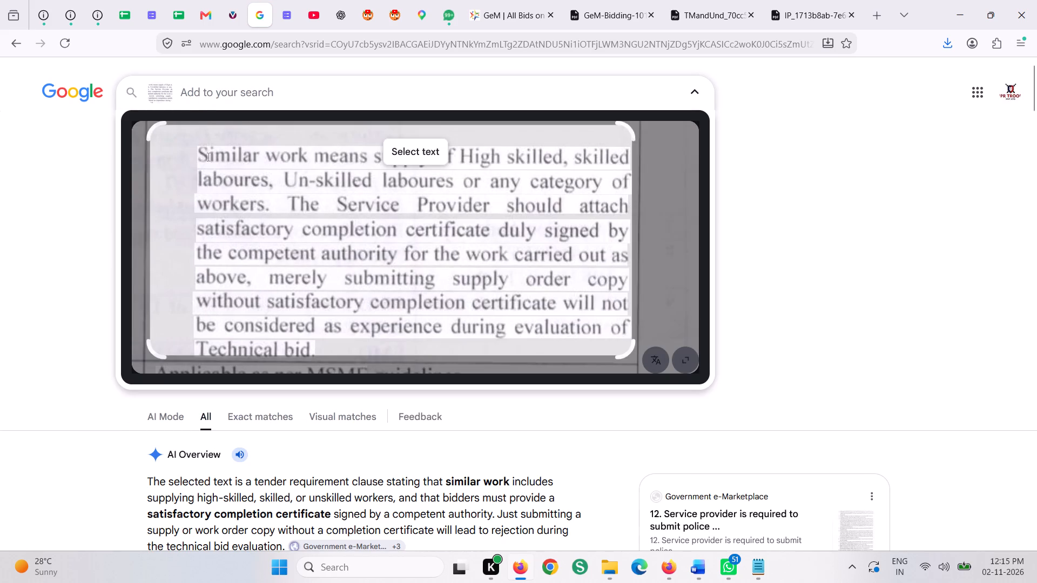
{"action": "left_click", "coordinate": [208, 153]}
{"action": "left_click_drag", "start_coordinate": [208, 153], "coordinate": [315, 331]}
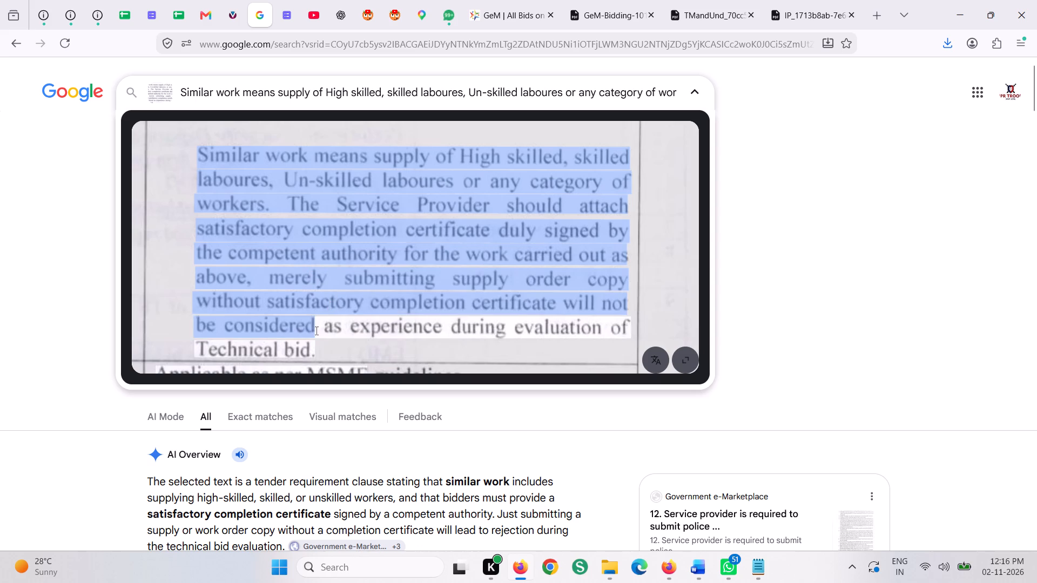
{"action": "left_click_drag", "start_coordinate": [315, 331], "coordinate": [312, 350]}
{"action": "left_click", "coordinate": [351, 146]}
Switch to Word, insert the copied similar work text as item 9, and start item 10 below it.
{"action": "key", "text": "alt+Tab"}
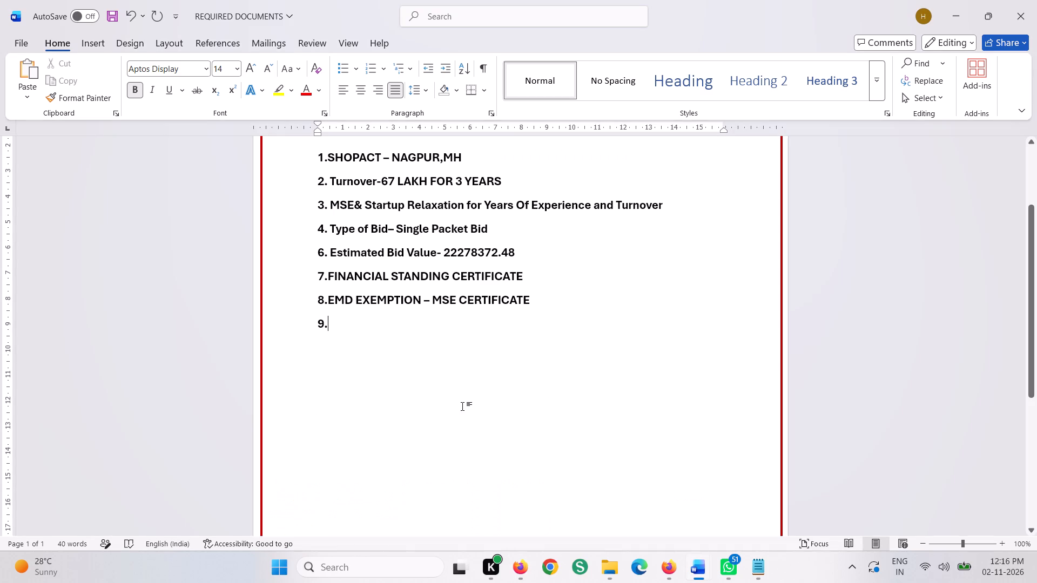
{"action": "key", "text": "ctrl+v"}
{"action": "key", "text": "Return"}
{"action": "type", "text": "10."}
Check the ATC's clause on the firm's office at Nagpur and append (GST CERTIFICATE) to item 1 of the Word list.
{"action": "key", "text": "alt+Tab"}
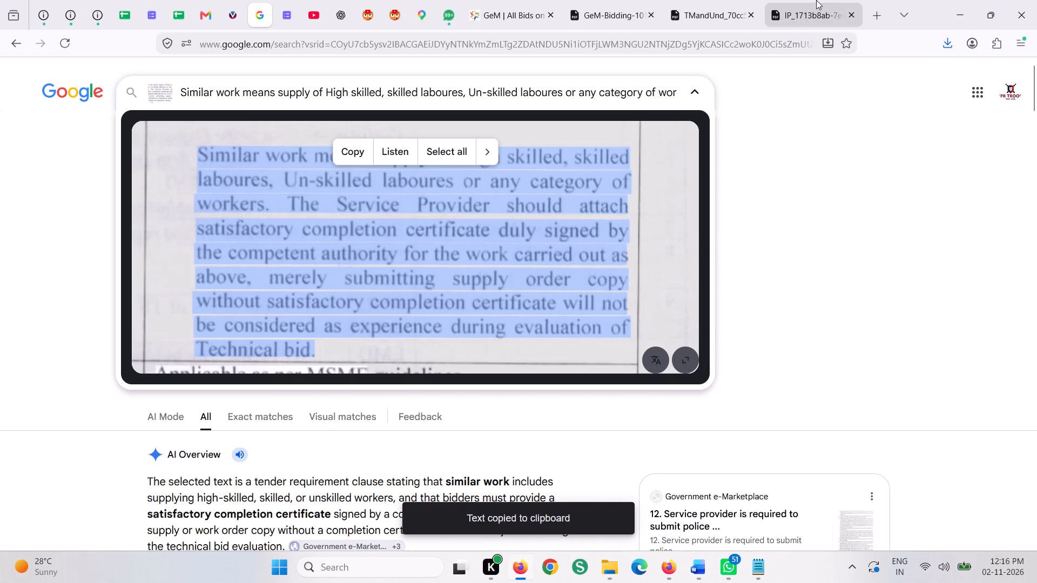
{"action": "left_click", "coordinate": [816, 0]}
{"action": "left_click", "coordinate": [719, 0]}
{"action": "scroll", "coordinate": [557, 389], "scroll_direction": "down", "scroll_amount": 2}
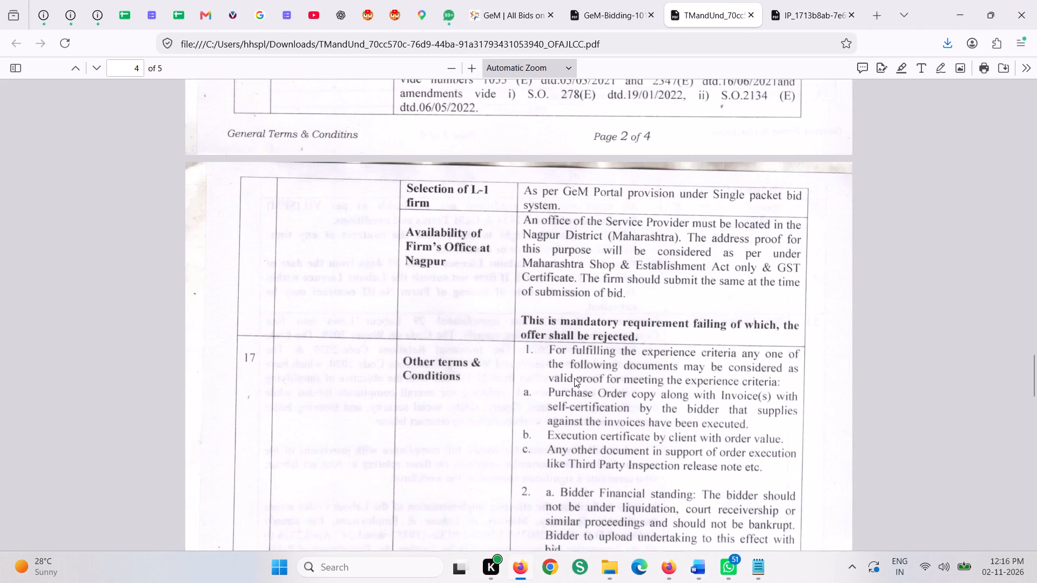
{"action": "scroll", "coordinate": [580, 378], "scroll_direction": "up", "scroll_amount": 1, "text": "ctrl"}
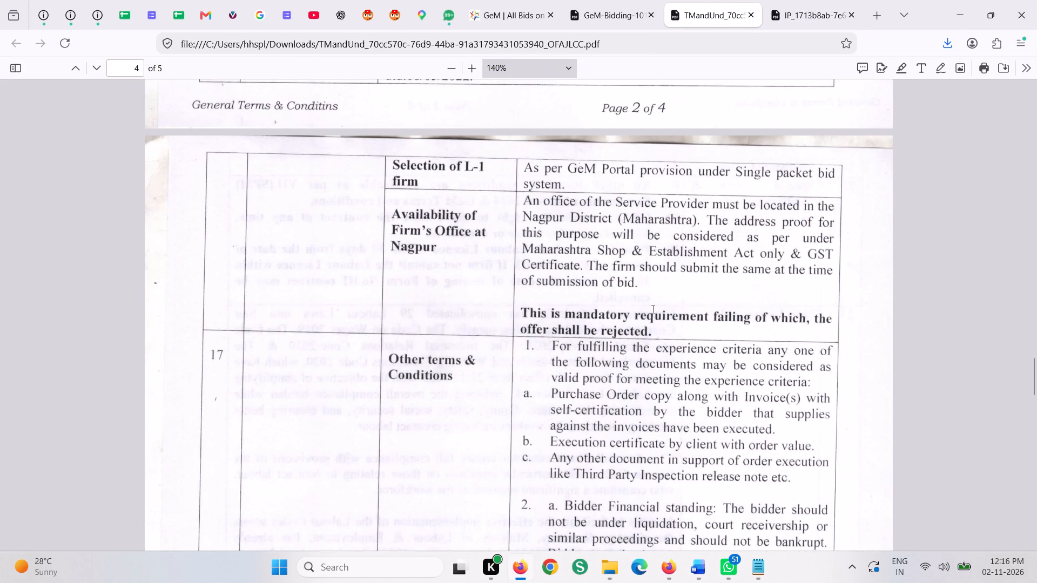
{"action": "key", "text": "alt+Tab"}
{"action": "scroll", "coordinate": [460, 234], "scroll_direction": "up", "scroll_amount": 1}
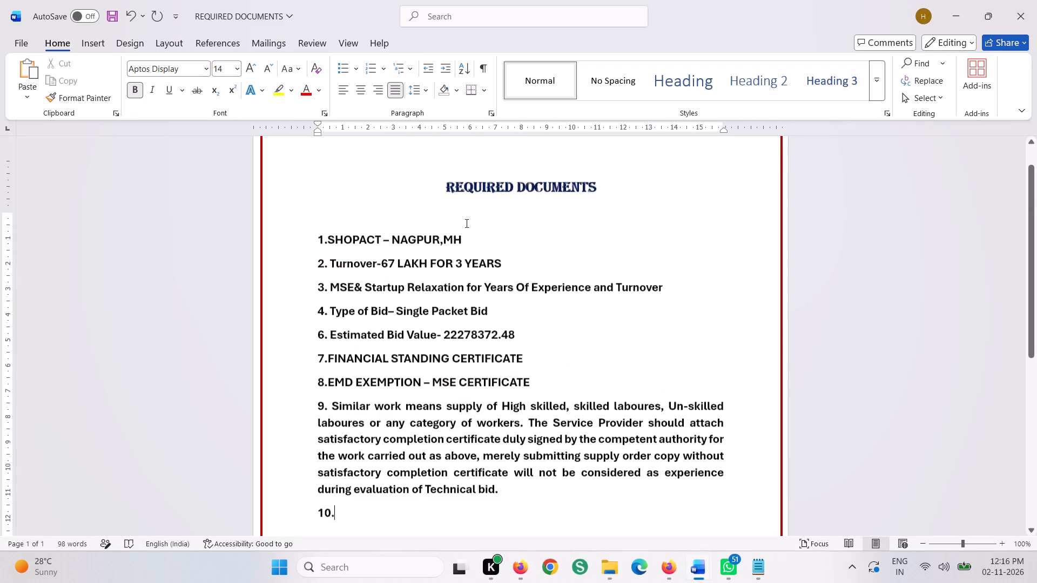
{"action": "left_click", "coordinate": [476, 274]}
{"action": "key", "text": "space"}
{"action": "type", "text": "(GST CERTIFICATE"}
{"action": "key", "text": "shift+parenright"}
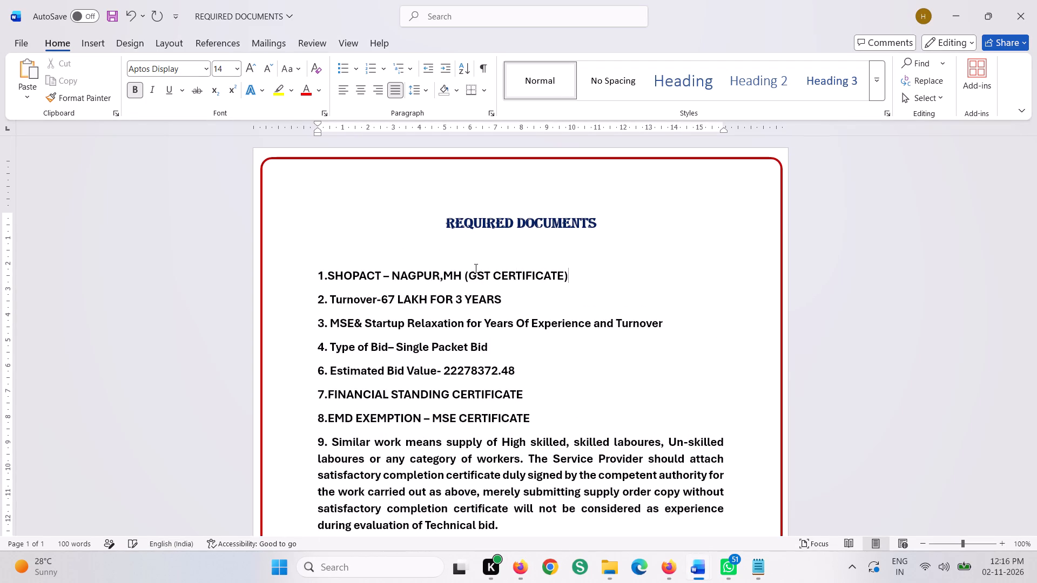
Review the remaining ATC pages and copy a screenshot of the whole Annexure A undertaking page.
{"action": "key", "text": "alt+Tab"}
{"action": "scroll", "coordinate": [543, 306], "scroll_direction": "down", "scroll_amount": 1}
{"action": "scroll", "coordinate": [595, 273], "scroll_direction": "down", "scroll_amount": 2}
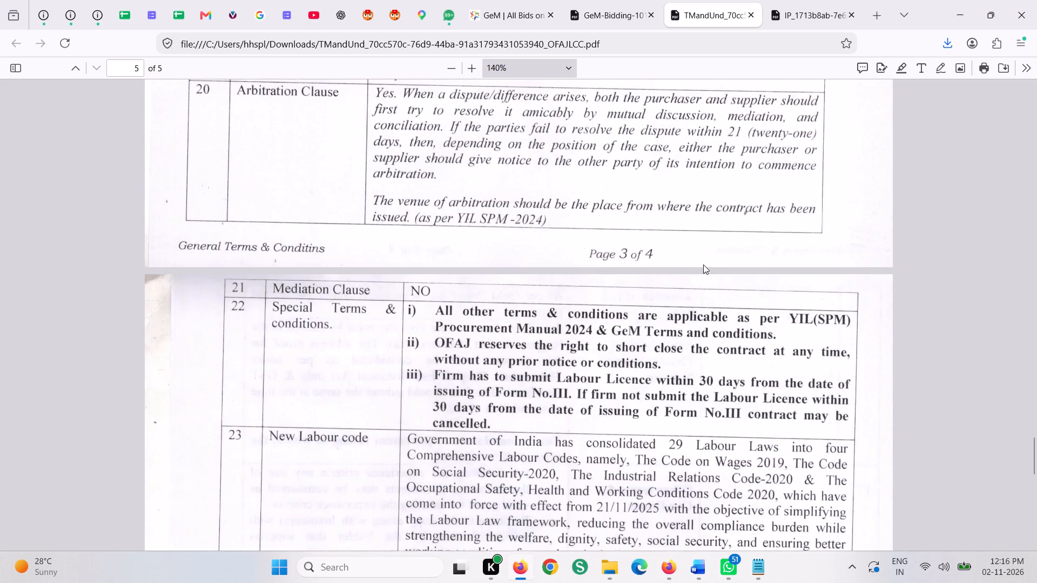
{"action": "scroll", "coordinate": [634, 275], "scroll_direction": "down", "scroll_amount": 2}
{"action": "scroll", "coordinate": [608, 239], "scroll_direction": "down", "scroll_amount": 1}
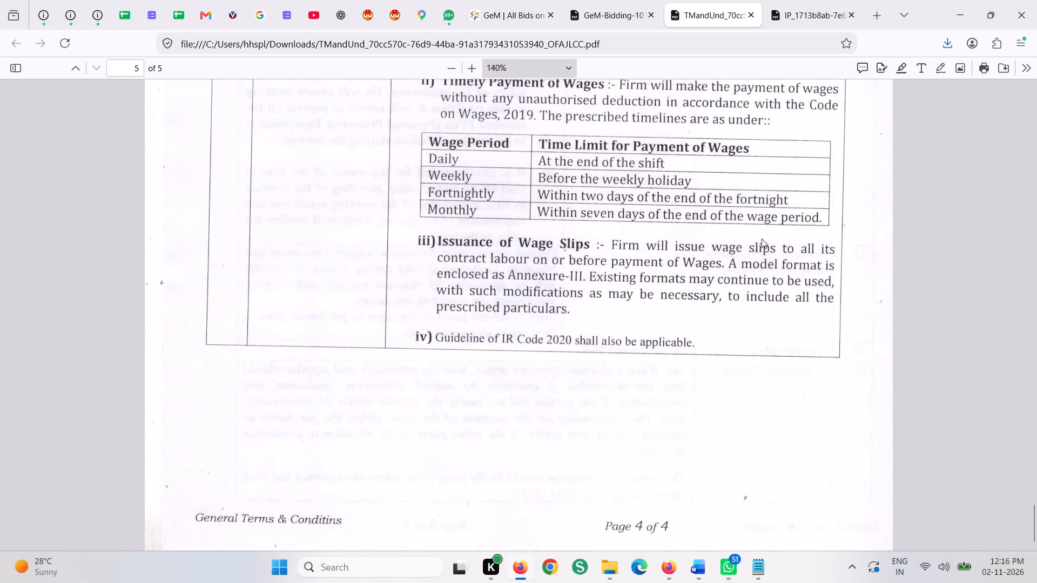
{"action": "scroll", "coordinate": [545, 249], "scroll_direction": "down", "scroll_amount": 2}
{"action": "scroll", "coordinate": [639, 250], "scroll_direction": "up", "scroll_amount": 20}
{"action": "scroll", "coordinate": [639, 250], "scroll_direction": "up", "scroll_amount": 2}
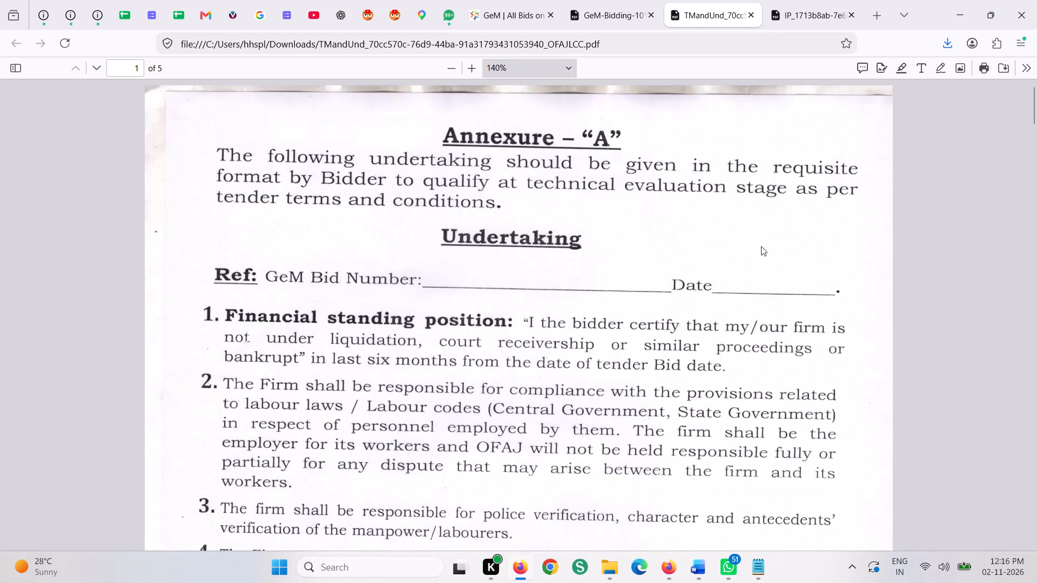
{"action": "triple_click", "coordinate": [445, 70]}
{"action": "double_click", "coordinate": [445, 70]}
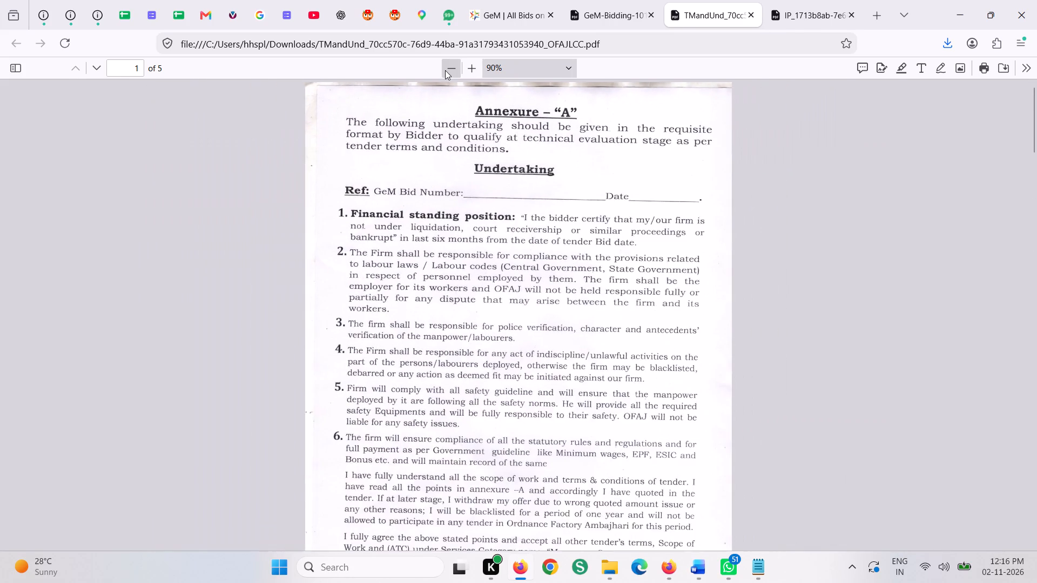
{"action": "left_click", "coordinate": [445, 71]}
{"action": "key", "text": "ctrl+shift+s"}
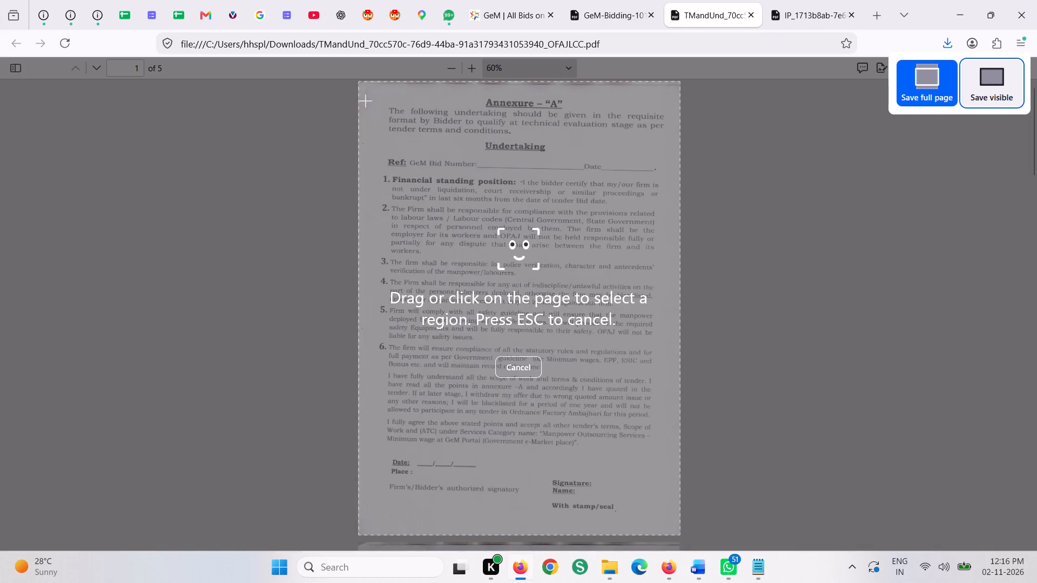
{"action": "left_click_drag", "start_coordinate": [344, 83], "coordinate": [672, 526]}
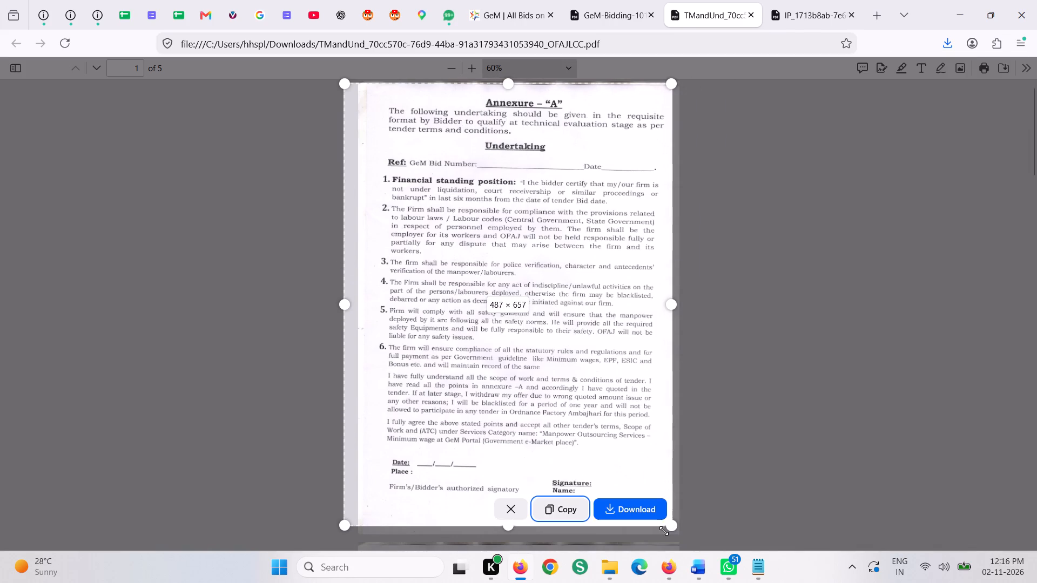
{"action": "left_click", "coordinate": [558, 504]}
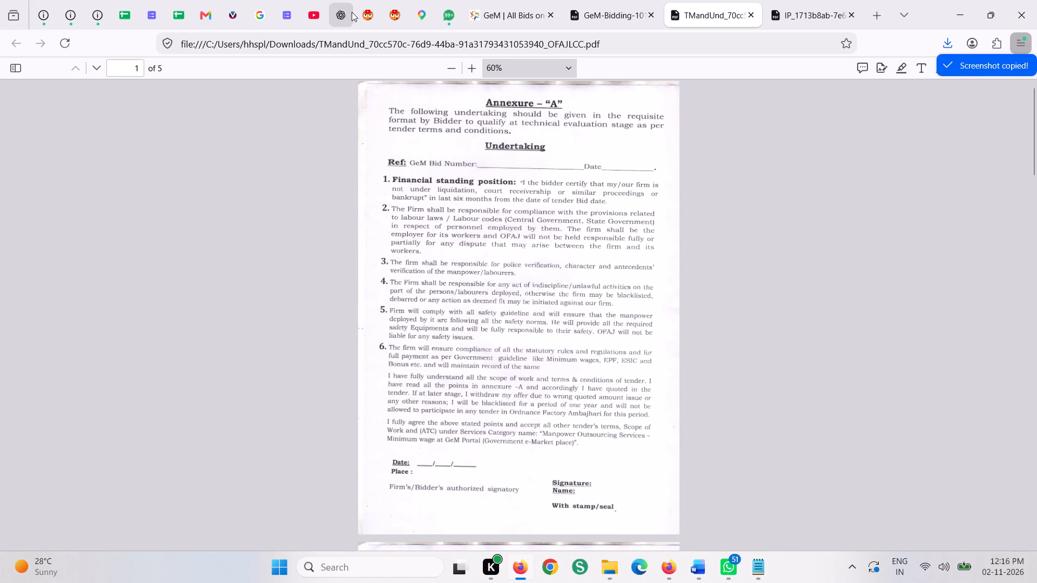
Attach the undertaking screenshot to a new message in ChatGPT's Create Word File chat.
{"action": "left_click", "coordinate": [339, 9]}
{"action": "left_click", "coordinate": [302, 525]}
{"action": "key", "text": "ctrl+v"}
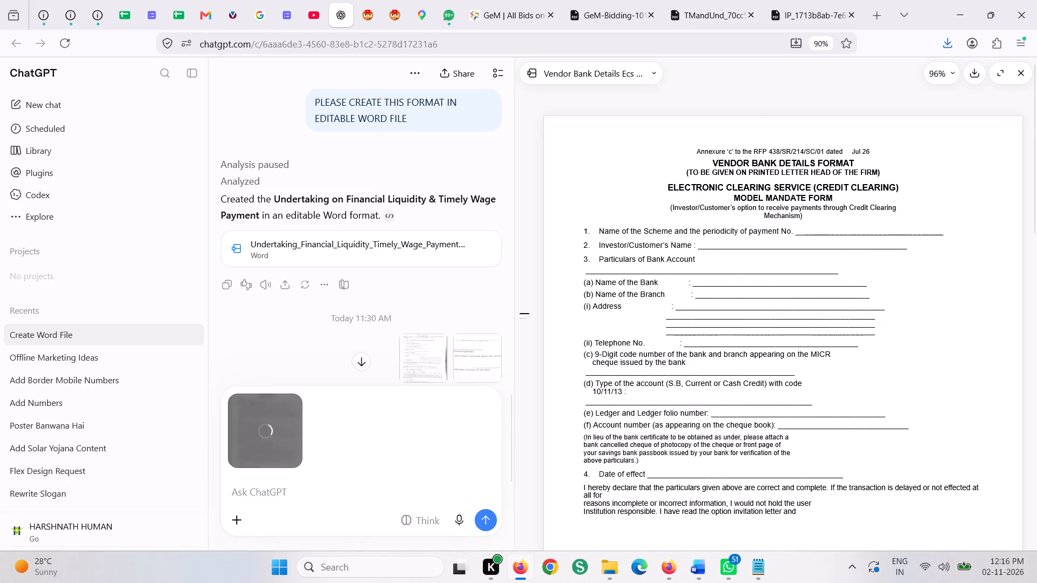
Look through the Annexure 5B pre-contract integrity pact PDF, from its opening clauses to the signature page.
{"action": "left_click", "coordinate": [763, 0]}
{"action": "left_click", "coordinate": [848, 0]}
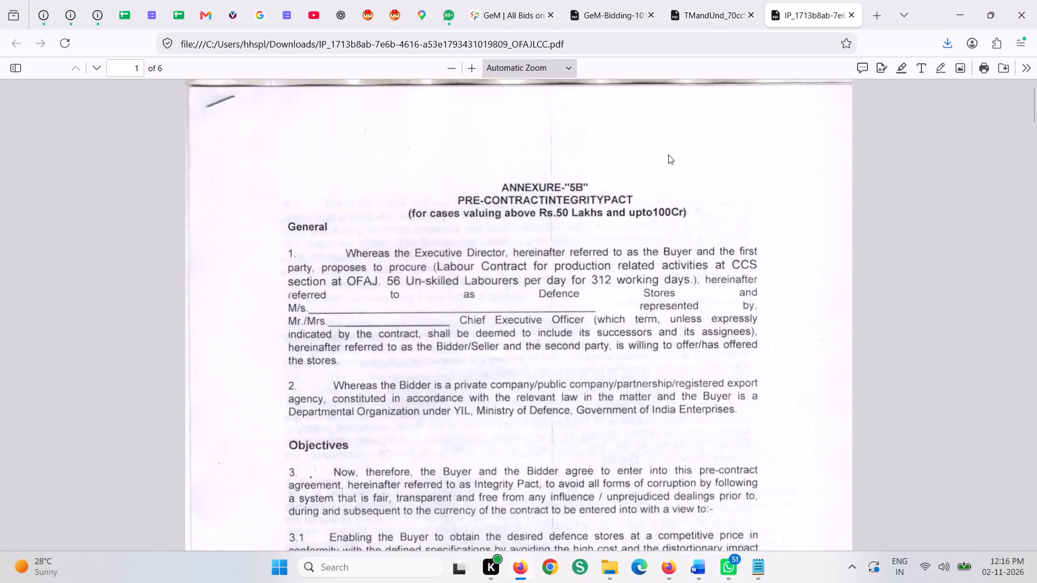
{"action": "scroll", "coordinate": [587, 243], "scroll_direction": "up", "scroll_amount": 3}
{"action": "scroll", "coordinate": [575, 253], "scroll_direction": "down", "scroll_amount": 1}
{"action": "scroll", "coordinate": [560, 195], "scroll_direction": "up", "scroll_amount": 1}
{"action": "triple_click", "coordinate": [455, 69]}
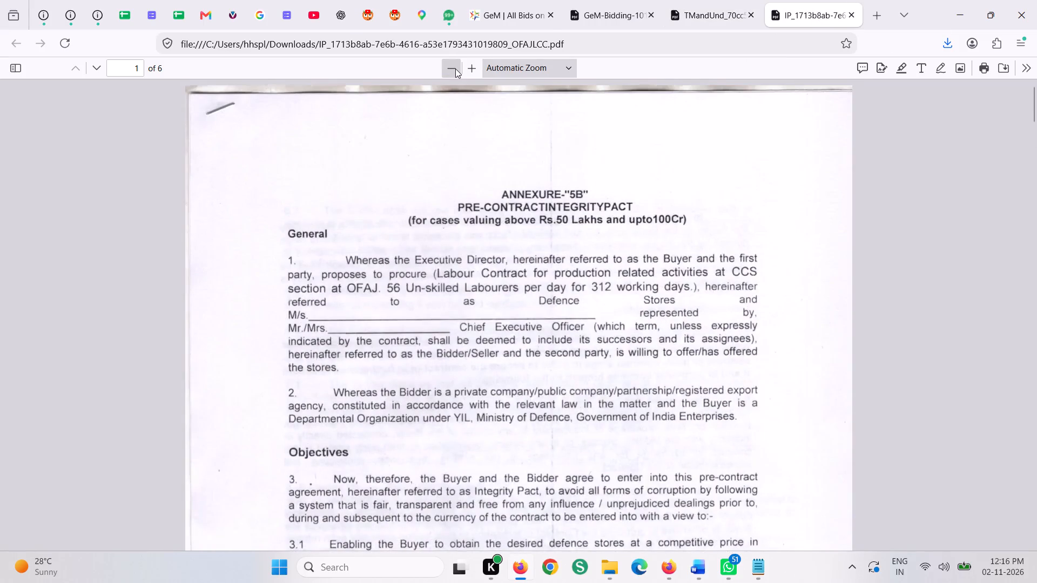
{"action": "double_click", "coordinate": [455, 68]}
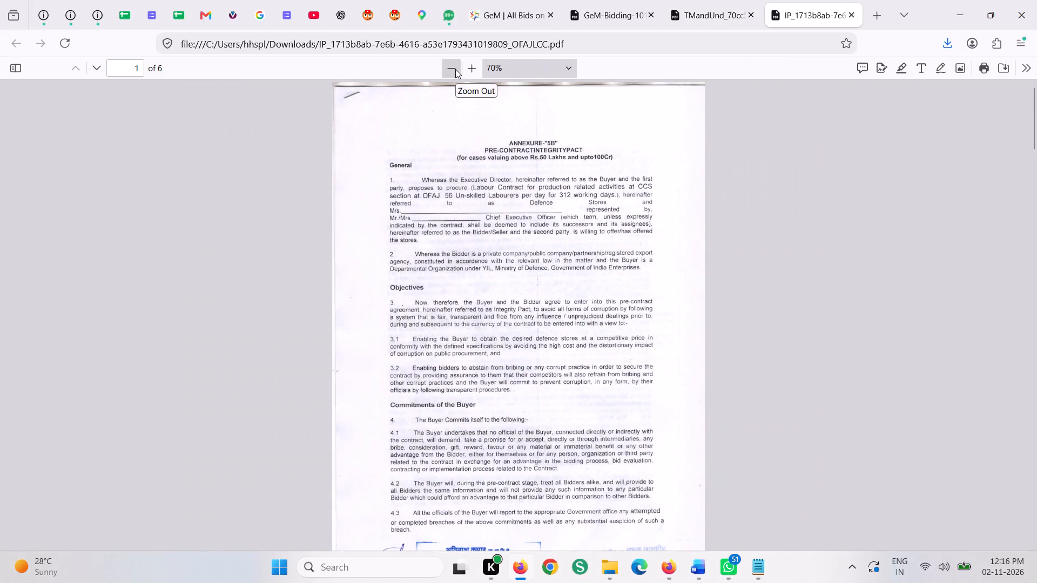
{"action": "scroll", "coordinate": [575, 212], "scroll_direction": "down", "scroll_amount": 12}
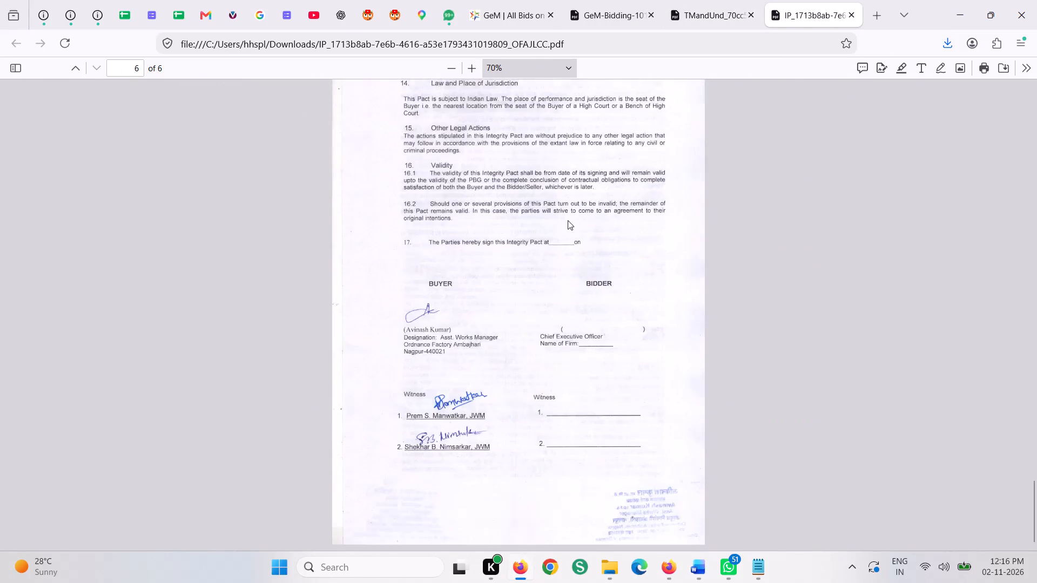
{"action": "scroll", "coordinate": [567, 221], "scroll_direction": "up", "scroll_amount": 19}
{"action": "left_click", "coordinate": [575, 228]}
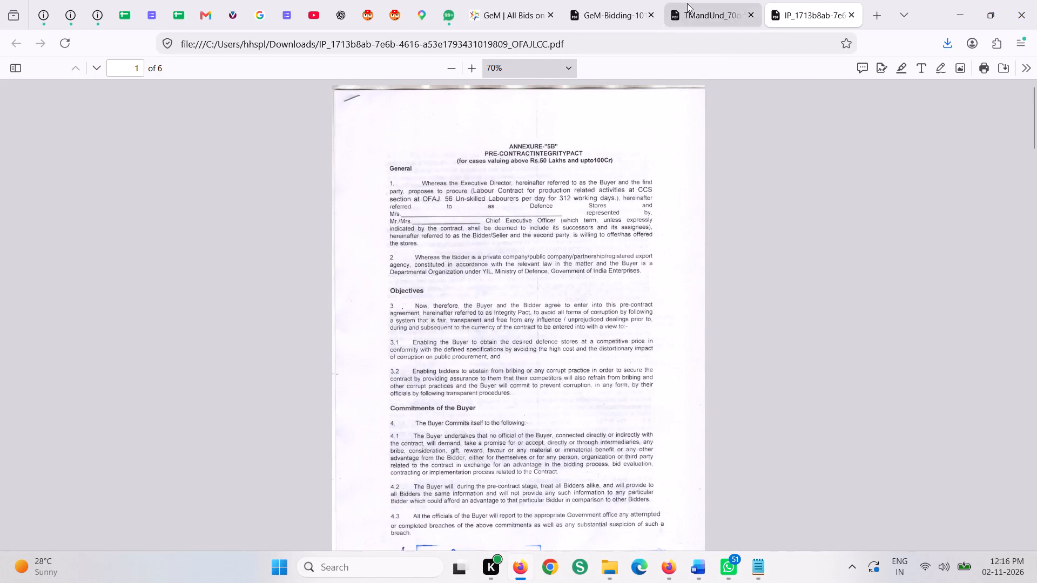
{"action": "left_click", "coordinate": [504, 0]}
{"action": "left_click", "coordinate": [826, 5]}
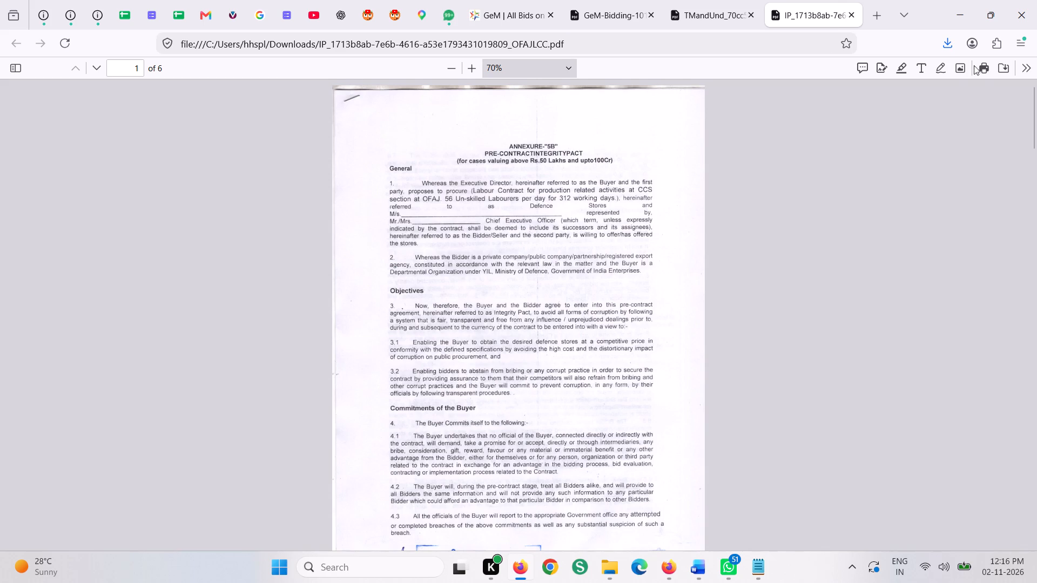
Save the integrity pact PDF in the GEM2026B8221313 folder under the name INTEGRITY PACT.
{"action": "left_click", "coordinate": [1004, 66]}
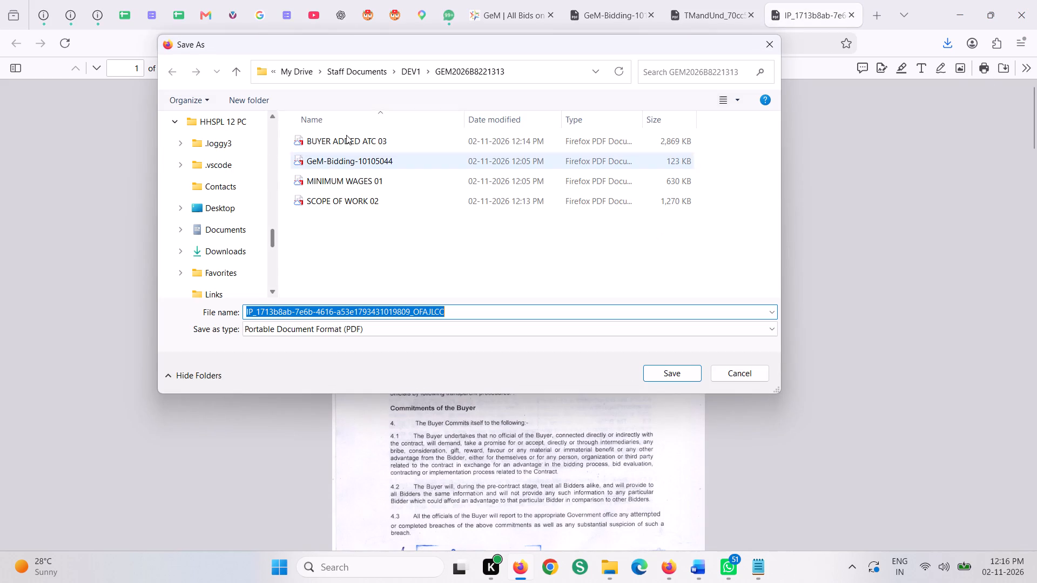
{"action": "key", "text": "i"}
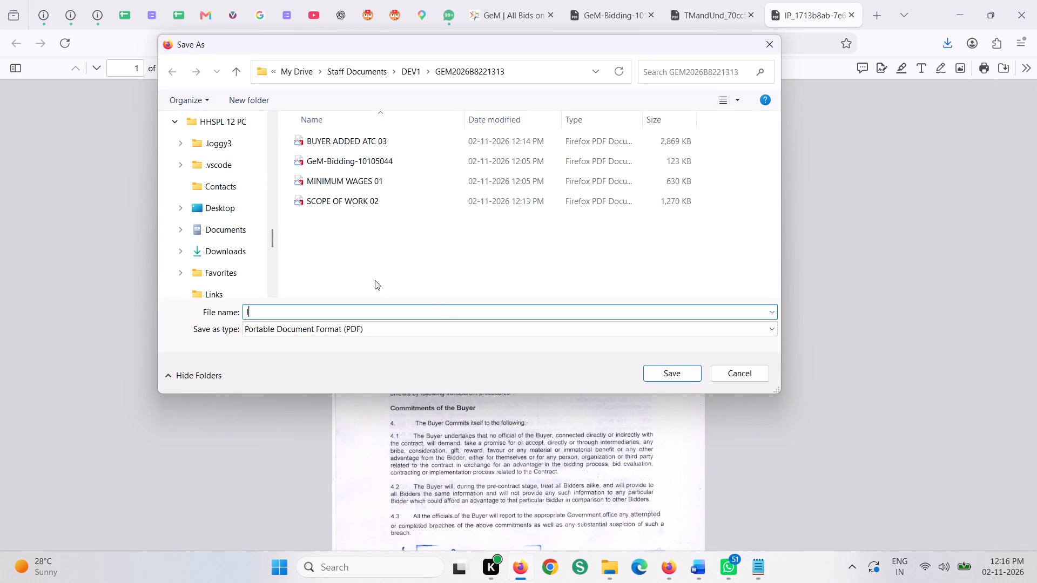
{"action": "key", "text": "n"}
{"action": "key", "text": "t"}
{"action": "key", "text": "e"}
{"action": "key", "text": "g"}
{"action": "key", "text": "r"}
{"action": "key", "text": "i"}
{"action": "type", "text": "TY"}
{"action": "key", "text": "space"}
{"action": "type", "text": "PA"}
{"action": "key", "text": "c"}
{"action": "key", "text": "t"}
{"action": "key", "text": "Return"}
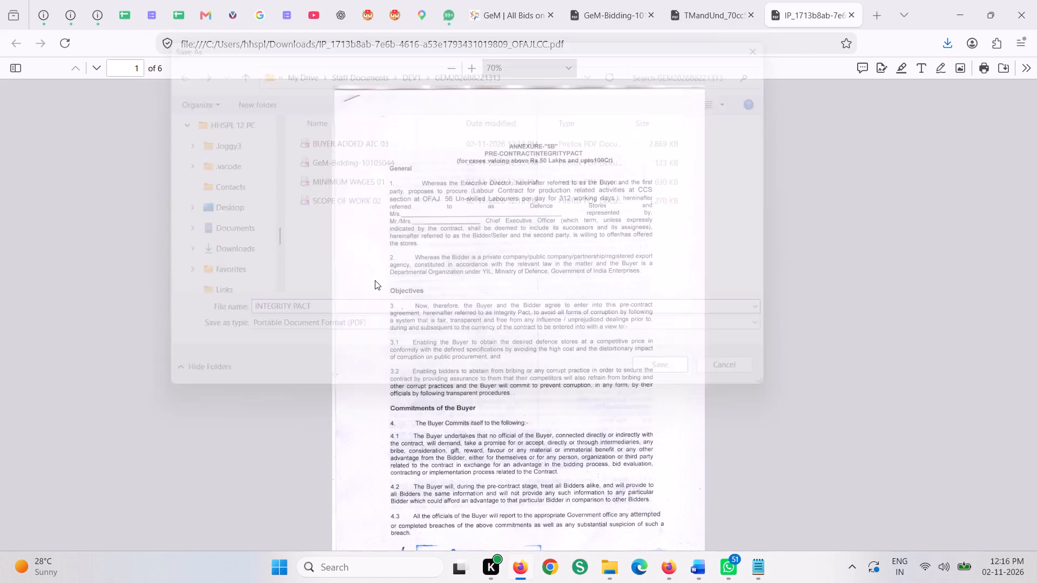
{"action": "left_click", "coordinate": [824, 0]}
{"action": "left_click", "coordinate": [855, 13]}
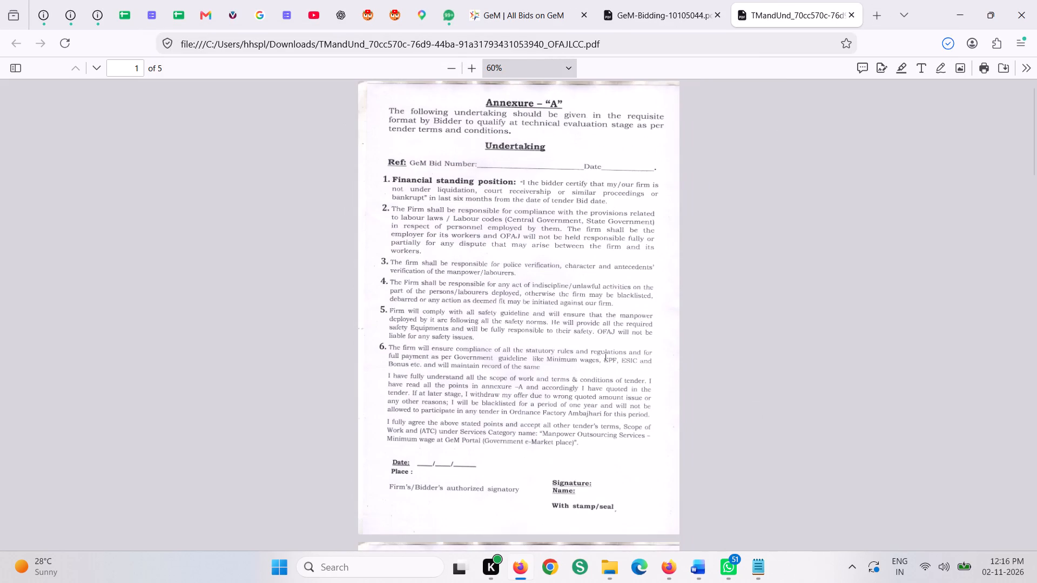
{"action": "scroll", "coordinate": [640, 326], "scroll_direction": "up", "scroll_amount": 2}
{"action": "left_click", "coordinate": [799, 18]}
{"action": "left_click", "coordinate": [847, 16]}
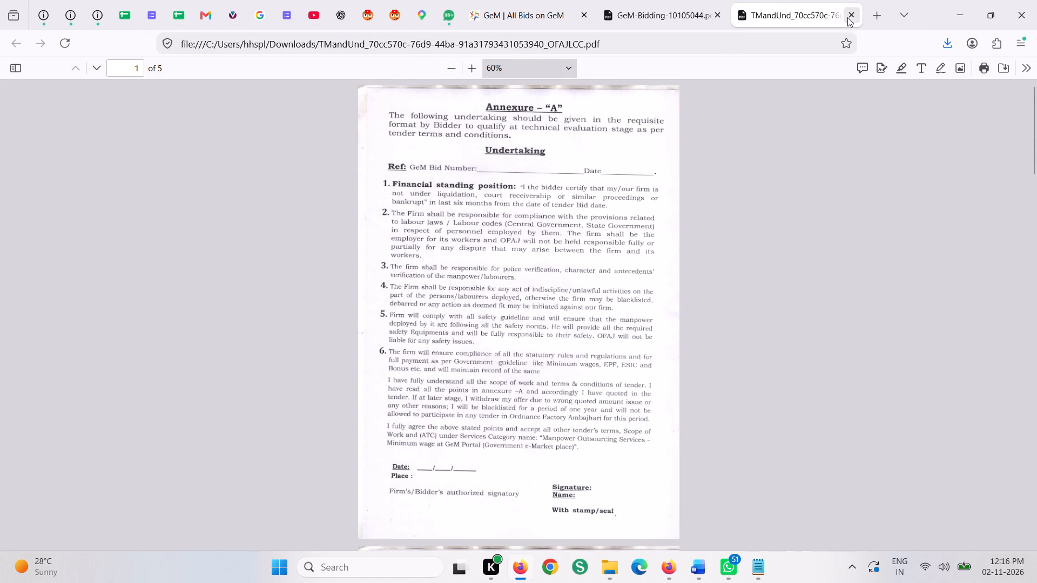
{"action": "left_click", "coordinate": [606, 565]}
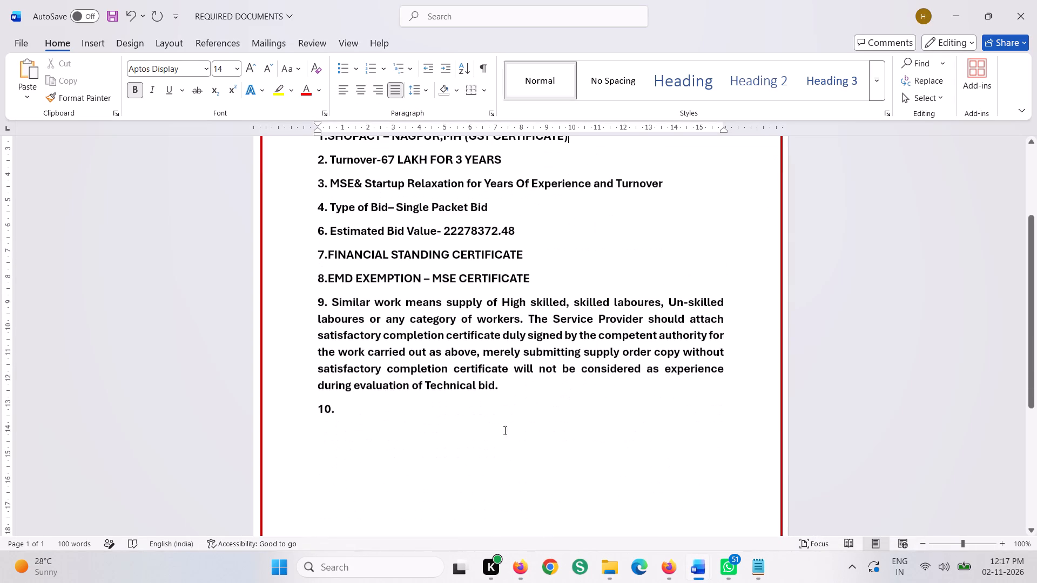
{"action": "left_click", "coordinate": [392, 420]}
{"action": "key", "text": "ctrl+v"}
Join item 10's broken lines into one paragraph, repairing the split words "issuing" and "days".
{"action": "left_click", "coordinate": [313, 428]}
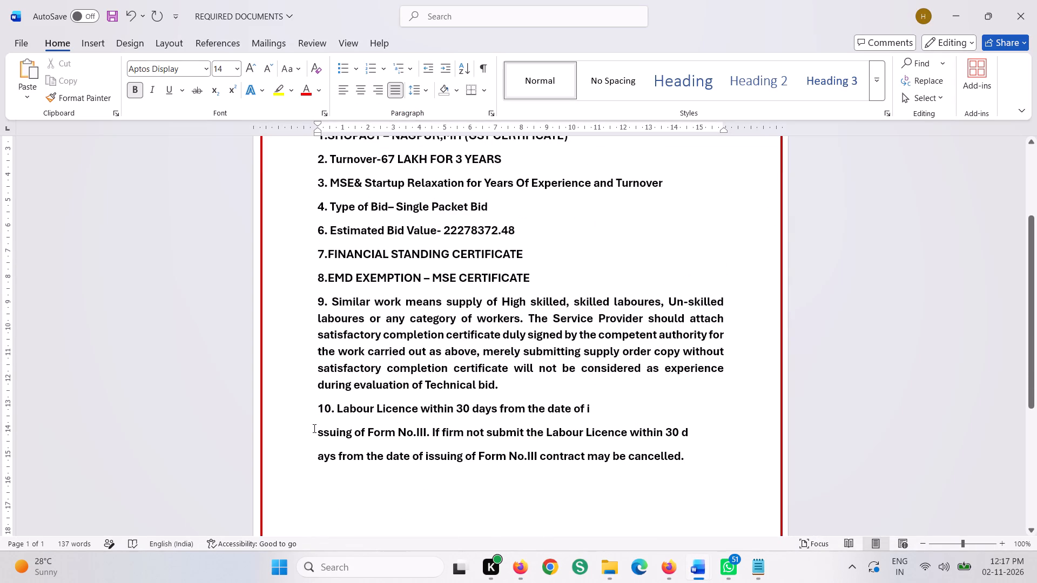
{"action": "key", "text": "BackSpace"}
{"action": "left_click", "coordinate": [315, 447]}
{"action": "key", "text": "BackSpace"}
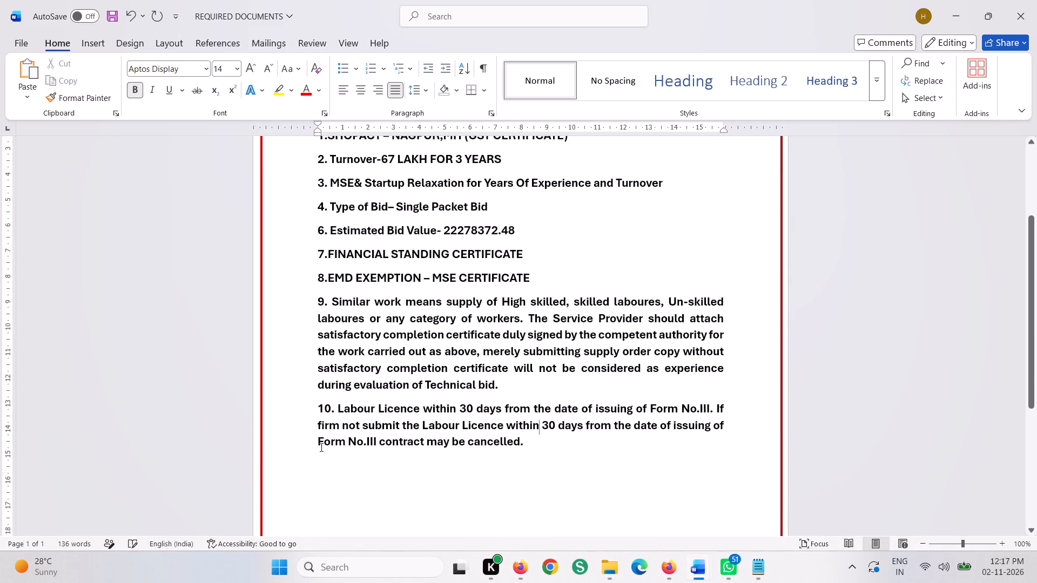
{"action": "key", "text": "space"}
{"action": "left_click", "coordinate": [558, 444]}
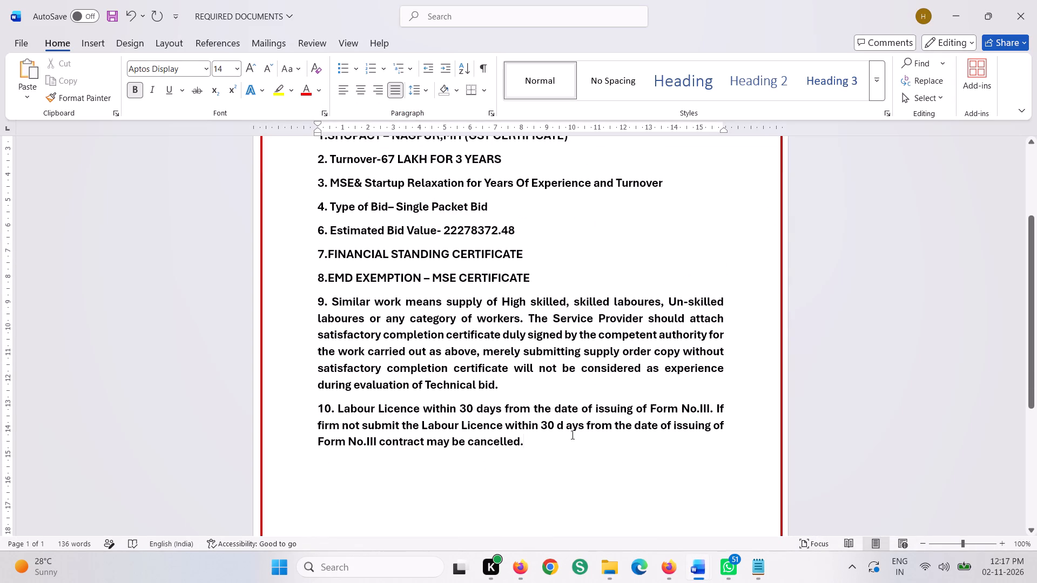
{"action": "left_click", "coordinate": [568, 423]}
{"action": "key", "text": "BackSpace"}
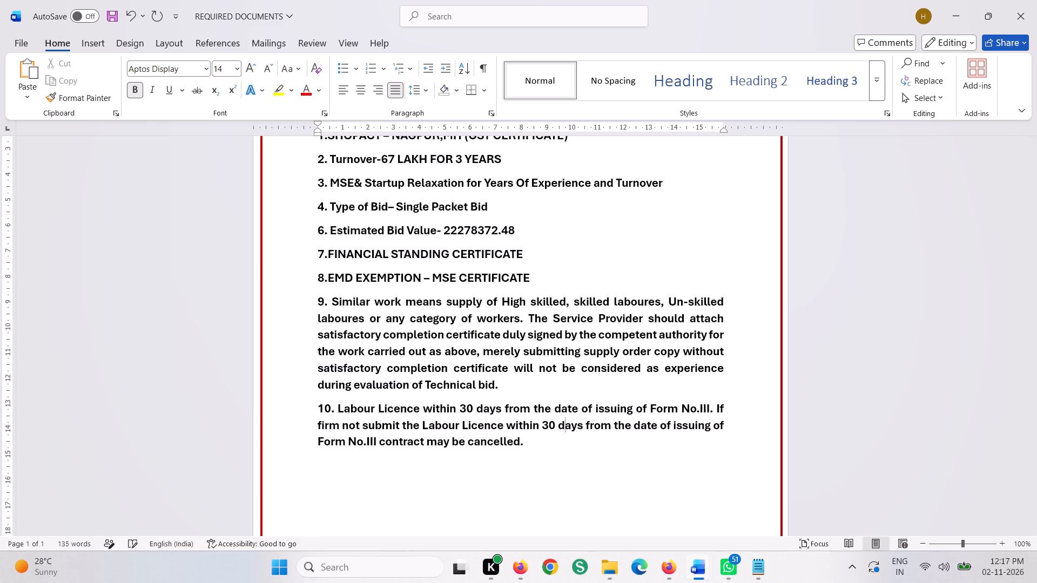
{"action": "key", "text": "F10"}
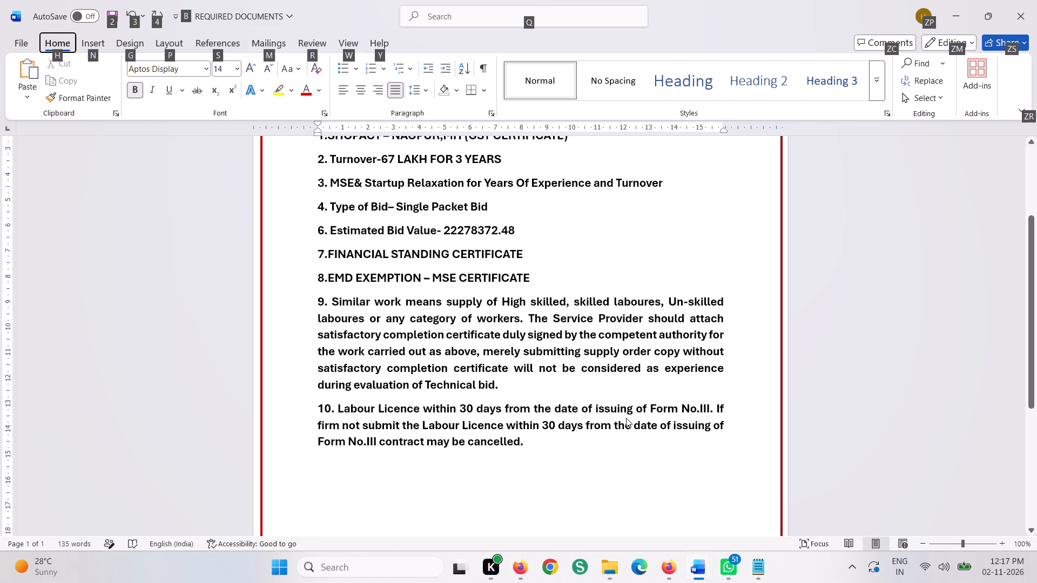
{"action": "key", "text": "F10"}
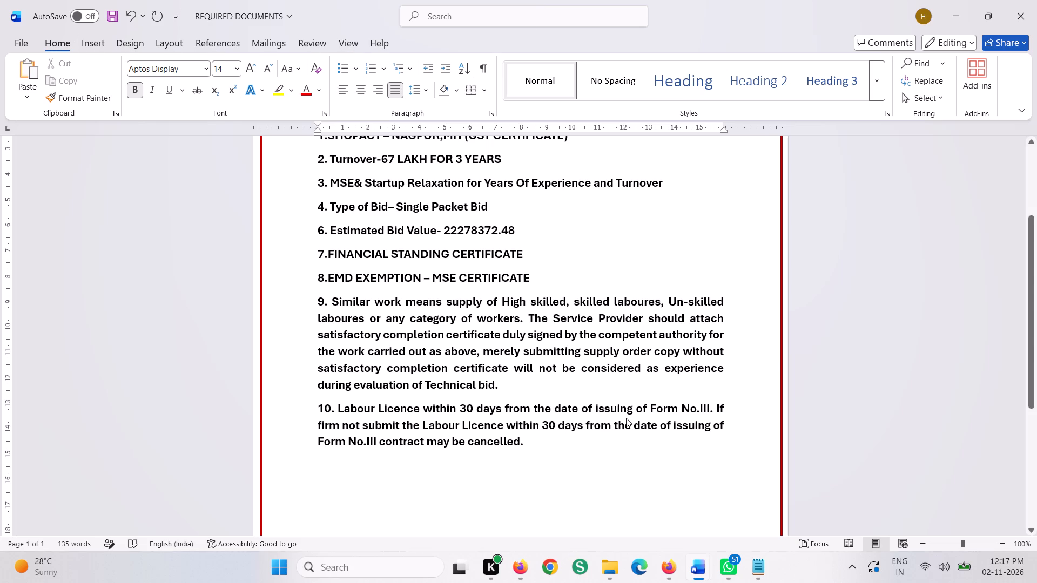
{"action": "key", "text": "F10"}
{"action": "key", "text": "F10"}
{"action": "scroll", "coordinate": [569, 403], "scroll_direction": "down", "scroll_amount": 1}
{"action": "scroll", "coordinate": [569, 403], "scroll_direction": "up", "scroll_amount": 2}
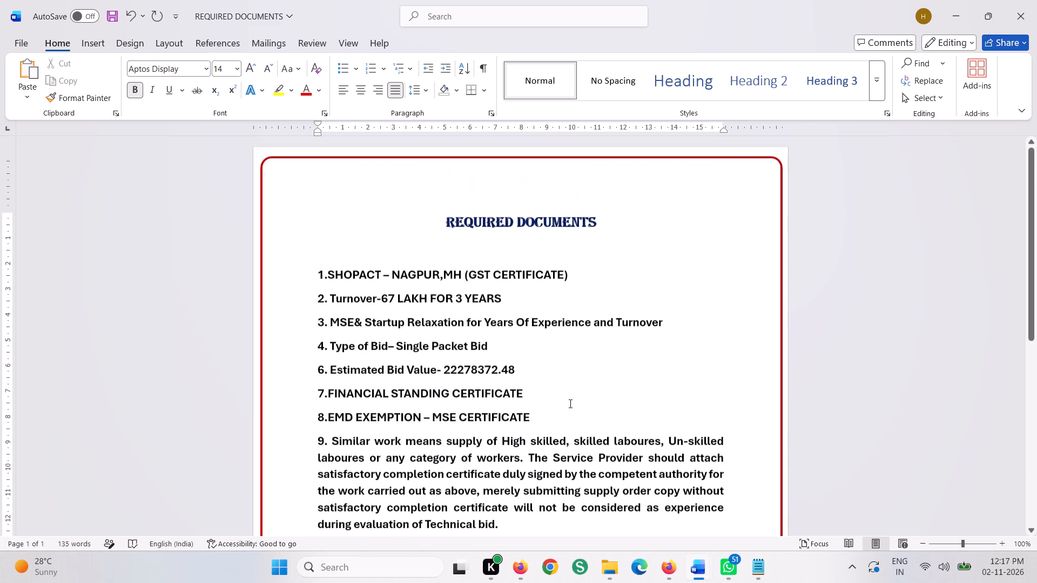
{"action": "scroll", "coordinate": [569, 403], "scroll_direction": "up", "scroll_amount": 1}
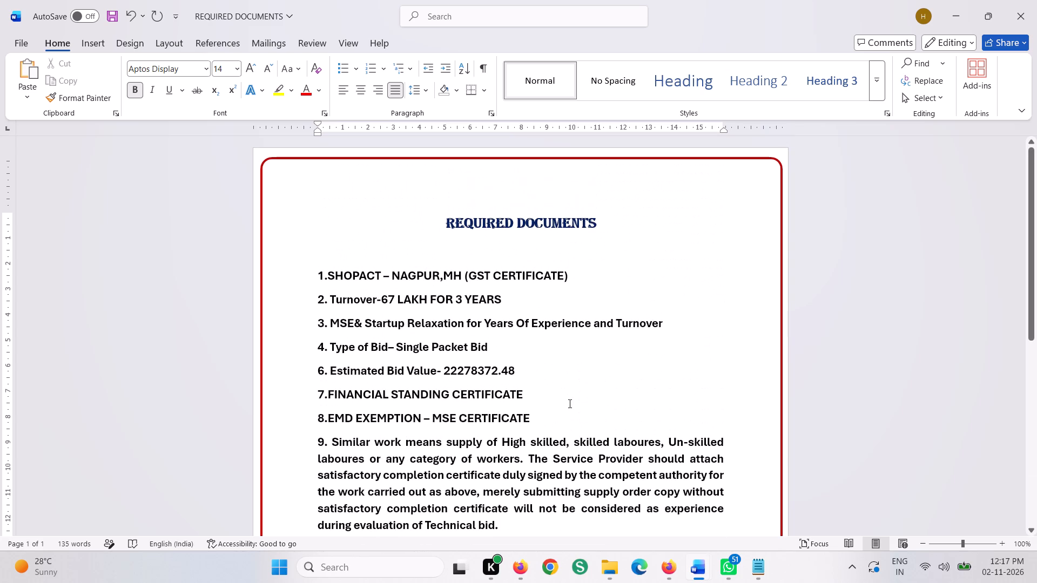
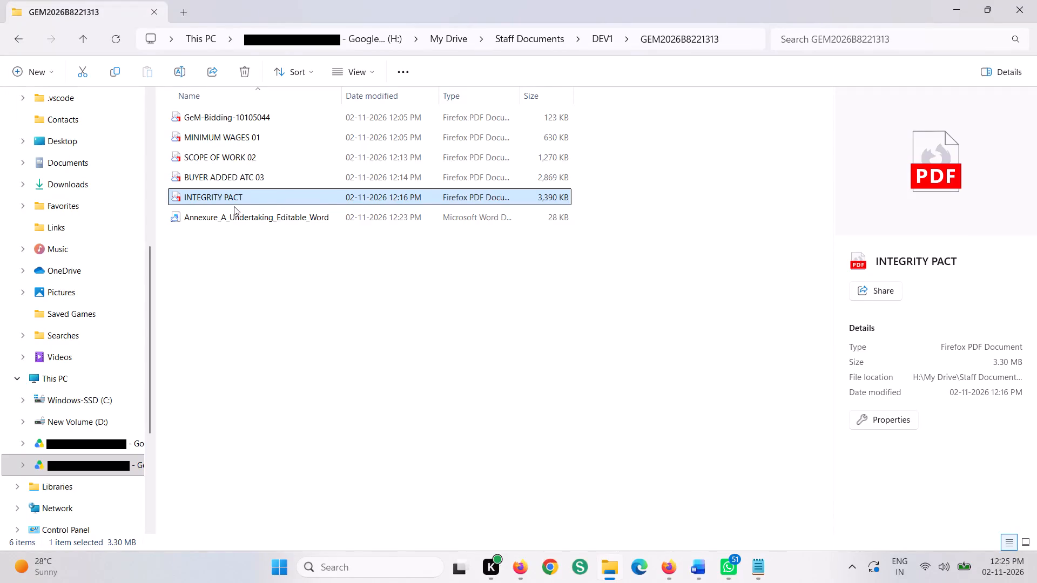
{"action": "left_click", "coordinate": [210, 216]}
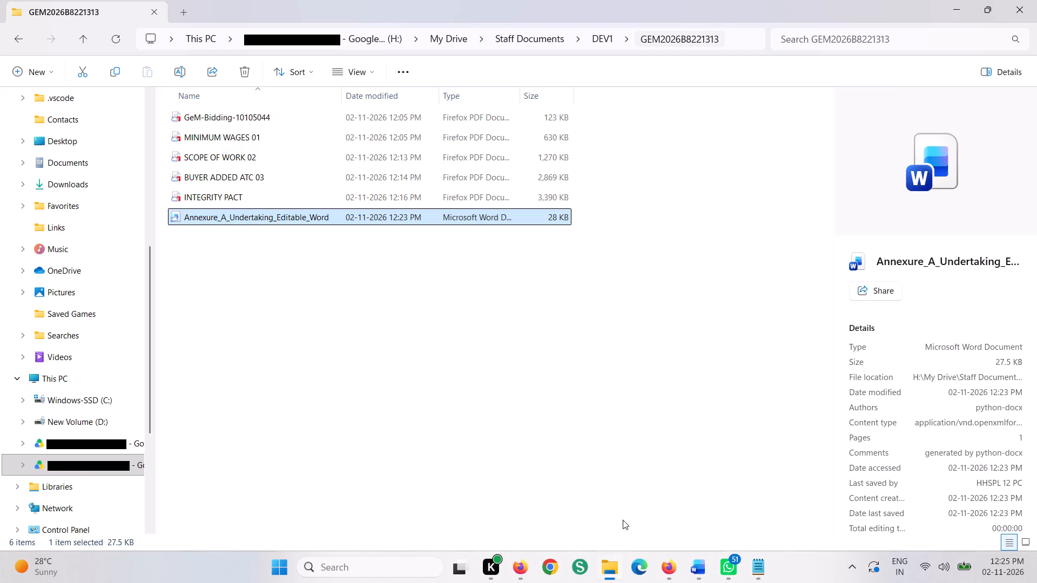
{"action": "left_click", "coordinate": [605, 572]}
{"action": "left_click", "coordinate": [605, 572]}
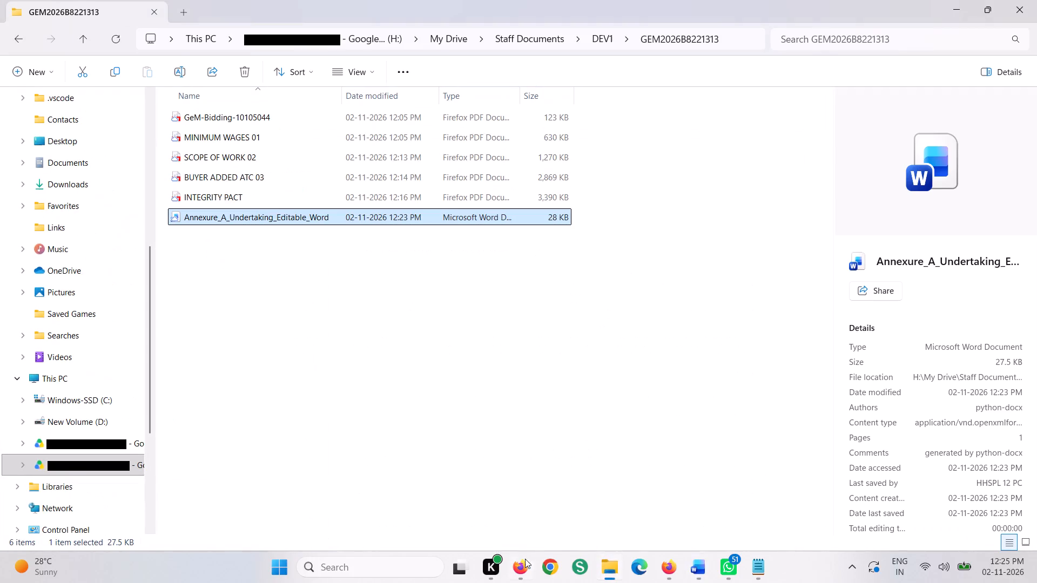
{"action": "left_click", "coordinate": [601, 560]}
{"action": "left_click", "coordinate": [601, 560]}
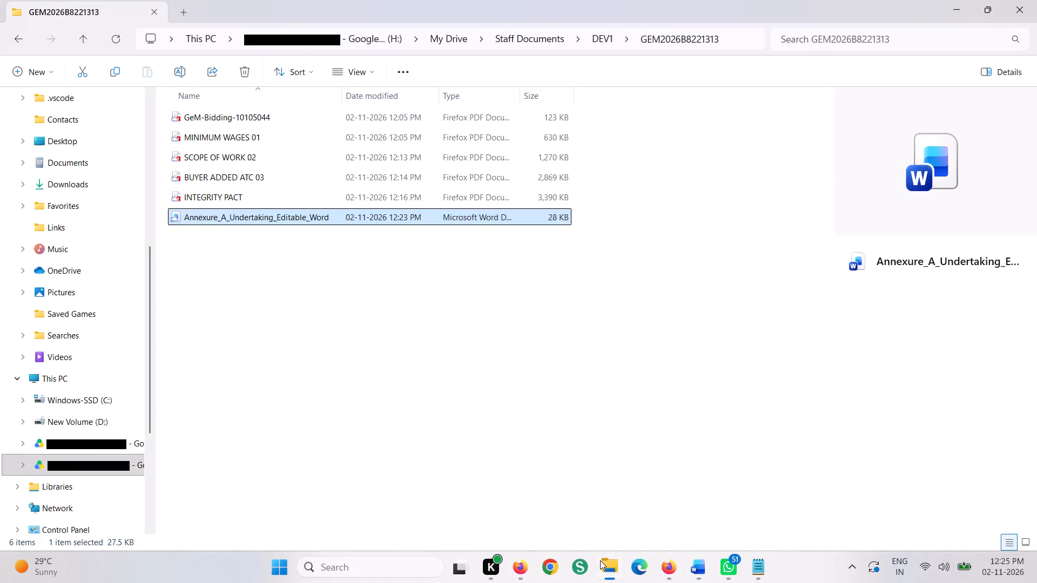
Highlight "NAGPUR,MH (GST CERTIFICATE)" in item 1 of Word's REQUIRED DOCUMENTS list in yellow.
{"action": "left_click", "coordinate": [691, 570]}
{"action": "left_click", "coordinate": [490, 525]}
{"action": "scroll", "coordinate": [486, 421], "scroll_direction": "up", "scroll_amount": 3}
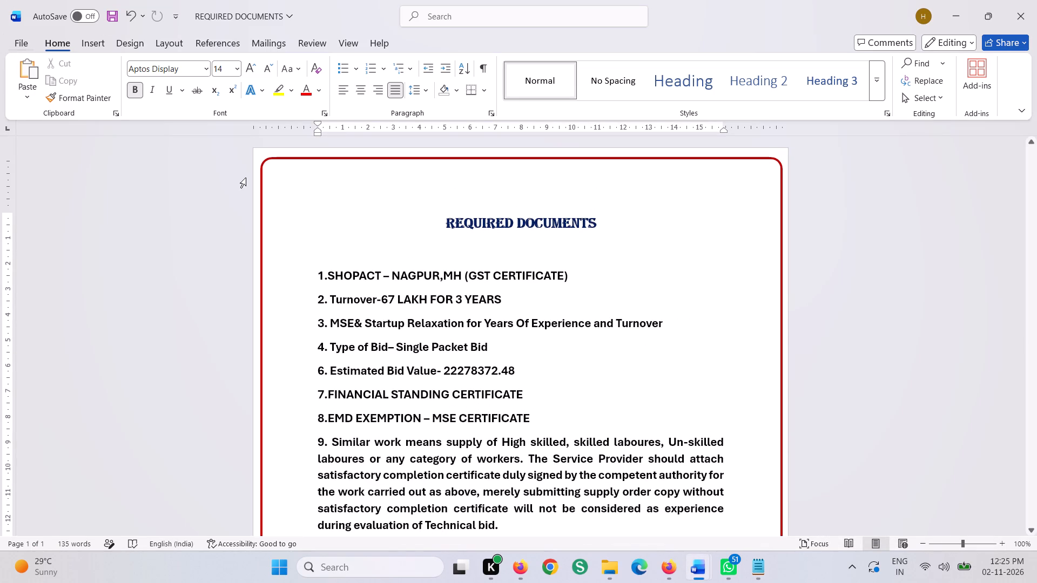
{"action": "left_click_drag", "start_coordinate": [394, 271], "coordinate": [574, 263]}
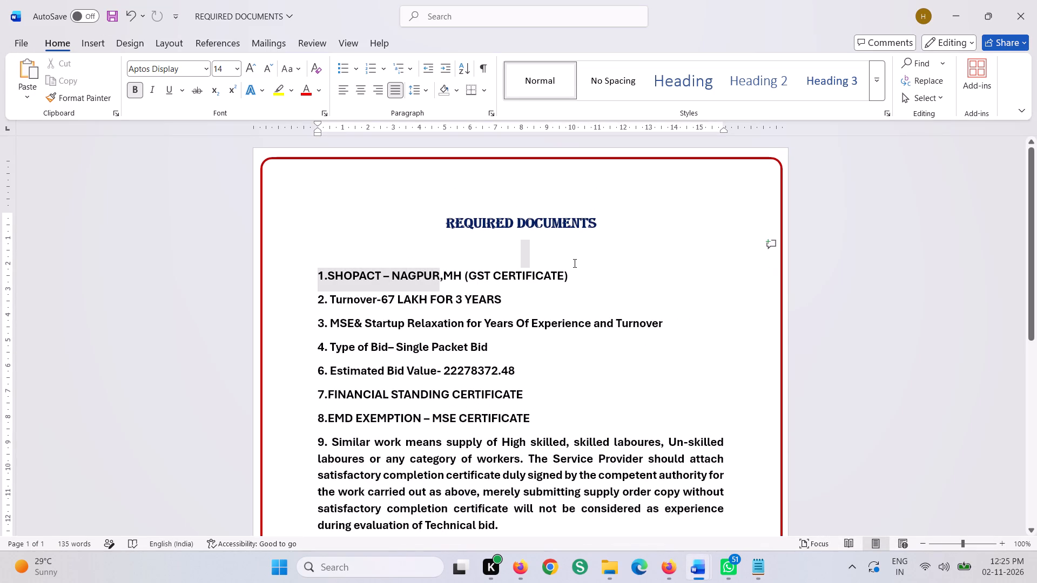
{"action": "left_click_drag", "start_coordinate": [574, 263], "coordinate": [574, 275]}
{"action": "left_click", "coordinate": [632, 253]}
{"action": "left_click", "coordinate": [559, 351]}
Highlight "EMD EXEMPTION – MSE CERTIFICATE" in item 8 of the list in yellow.
{"action": "scroll", "coordinate": [549, 361], "scroll_direction": "down", "scroll_amount": 2}
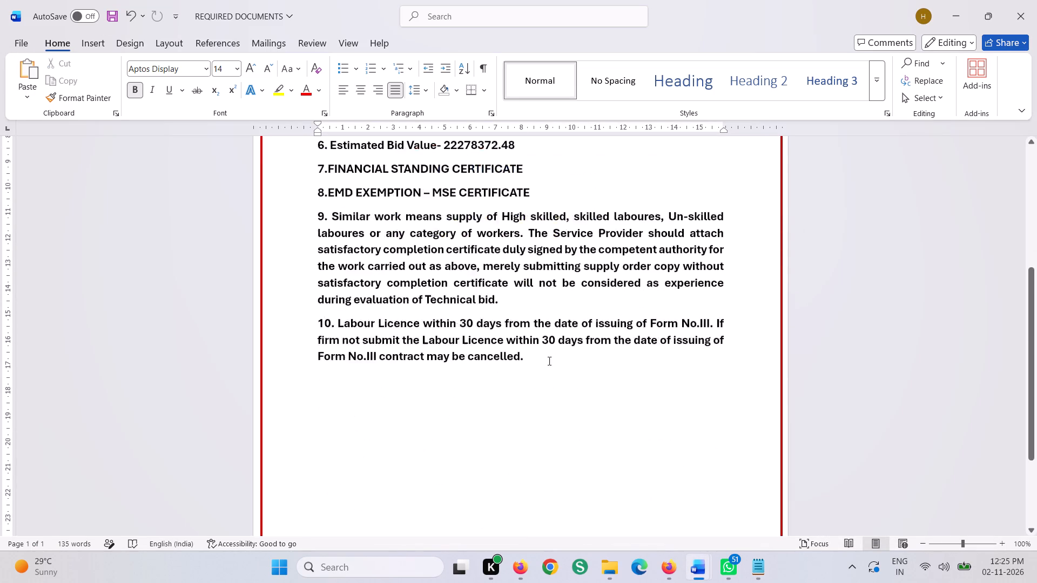
{"action": "scroll", "coordinate": [30, 52], "scroll_direction": "up", "scroll_amount": 1}
{"action": "scroll", "coordinate": [441, 321], "scroll_direction": "up", "scroll_amount": 1}
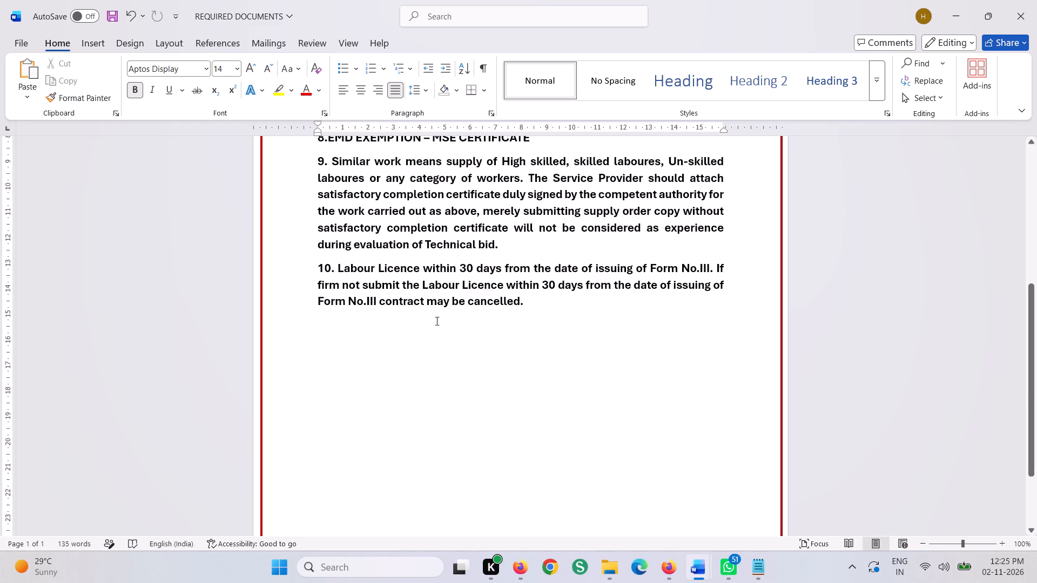
{"action": "left_click_drag", "start_coordinate": [331, 275], "coordinate": [332, 275]}
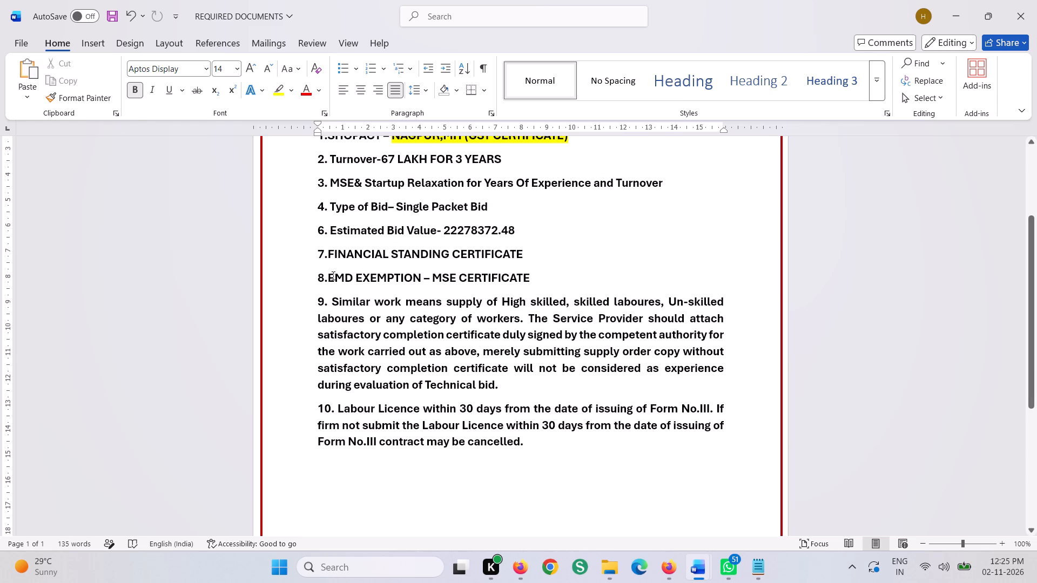
{"action": "left_click_drag", "start_coordinate": [332, 275], "coordinate": [543, 282]}
{"action": "left_click", "coordinate": [603, 263]}
{"action": "left_click", "coordinate": [502, 379]}
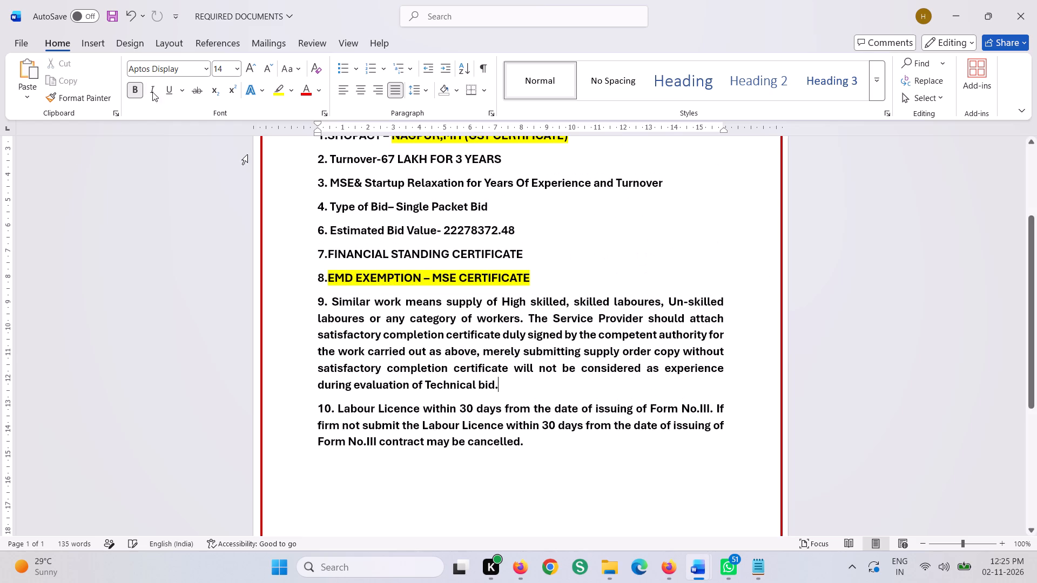
Export the list as a PDF named REQUIRED DOCUMENTS into DEV1's GEM2026B8221313 folder, and close the published copy.
{"action": "left_click", "coordinate": [13, 40]}
{"action": "left_click", "coordinate": [44, 298]}
{"action": "left_click", "coordinate": [386, 174]}
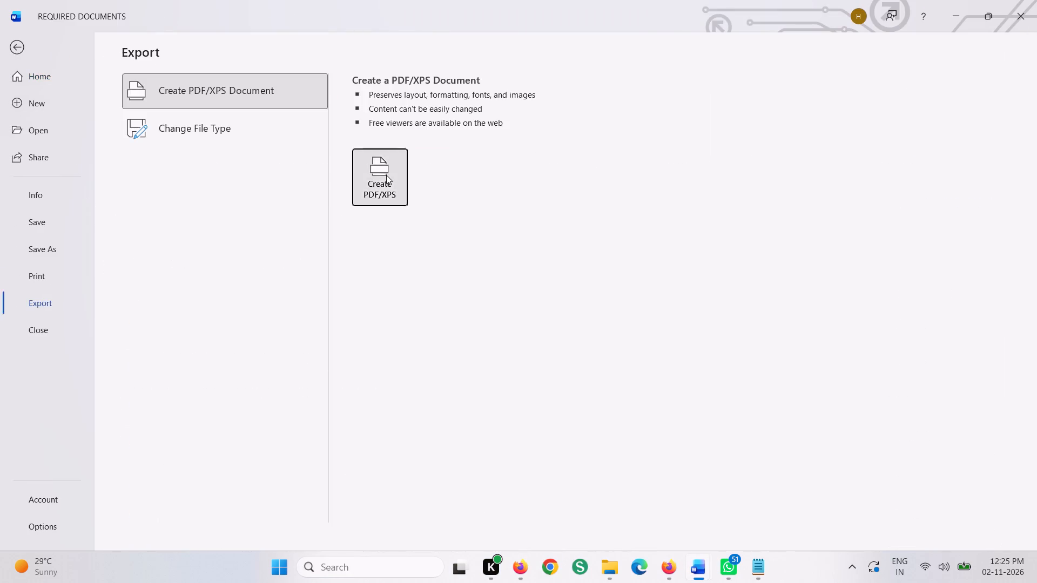
{"action": "scroll", "coordinate": [76, 178], "scroll_direction": "up", "scroll_amount": 14}
{"action": "left_click", "coordinate": [78, 201]}
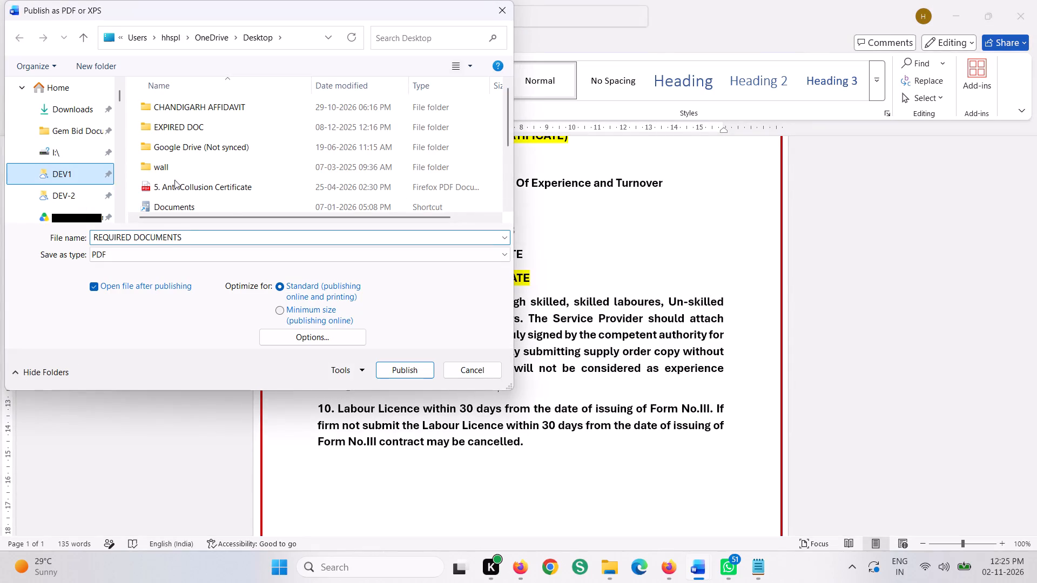
{"action": "scroll", "coordinate": [190, 149], "scroll_direction": "up", "scroll_amount": 8}
{"action": "double_click", "coordinate": [203, 104]}
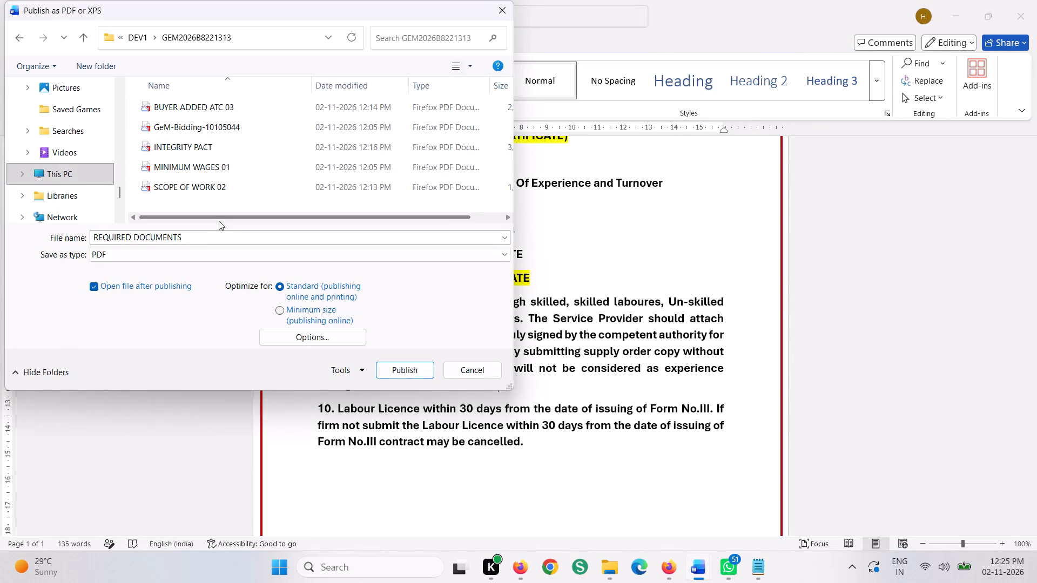
{"action": "left_click", "coordinate": [214, 234]}
{"action": "left_click", "coordinate": [416, 368]}
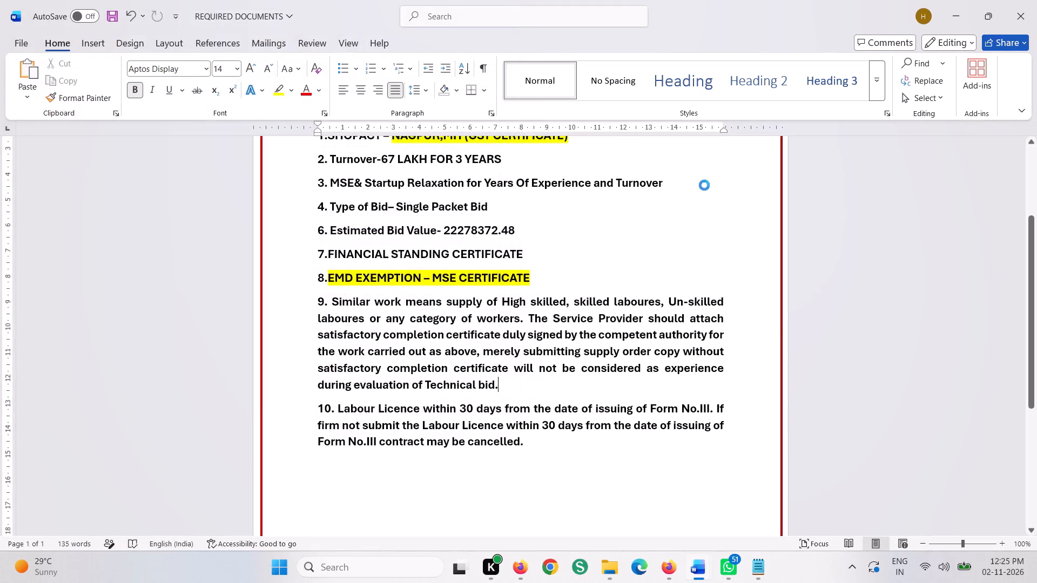
{"action": "left_click", "coordinate": [816, 0]}
{"action": "left_click", "coordinate": [846, 15]}
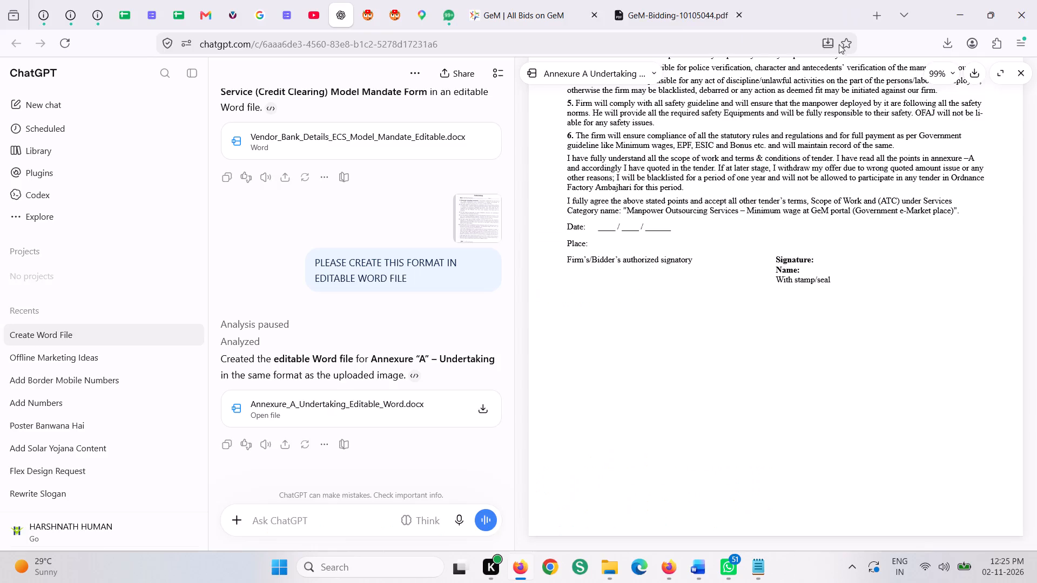
Check the saved files in the GEM2026B8221313 folder and copy the folder's Google Drive link from DEV1.
{"action": "left_click", "coordinate": [602, 566]}
{"action": "left_click", "coordinate": [210, 164]}
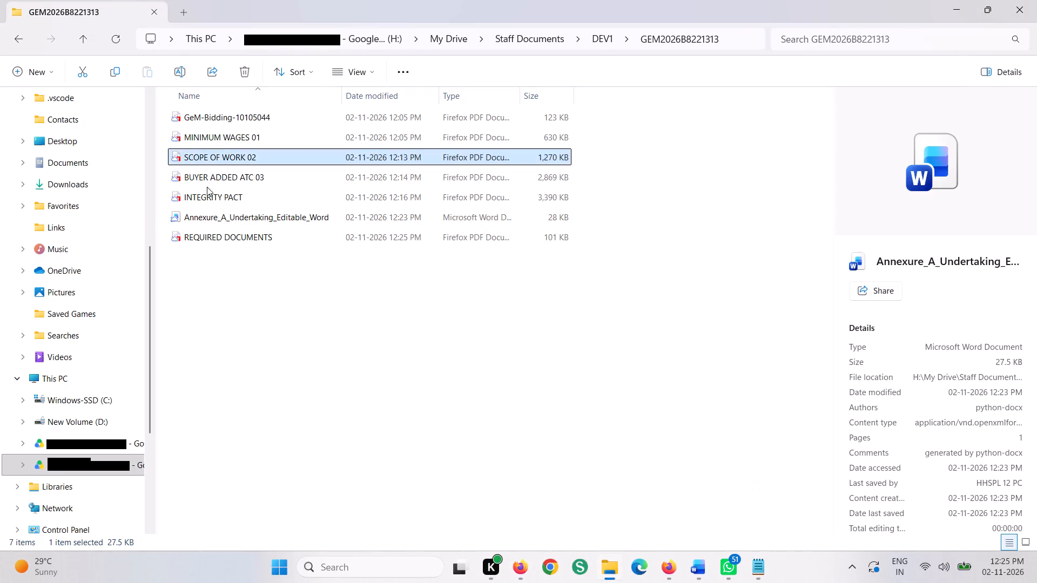
{"action": "left_click", "coordinate": [205, 180]}
{"action": "left_click", "coordinate": [199, 196]}
{"action": "left_click", "coordinate": [197, 223]}
{"action": "left_click", "coordinate": [199, 237]}
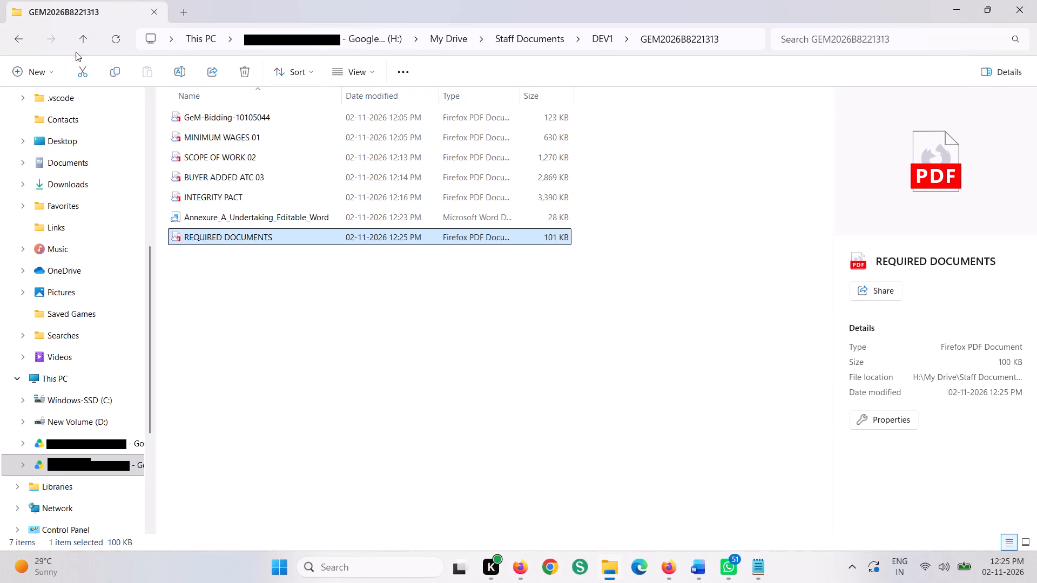
{"action": "left_click", "coordinate": [78, 39]}
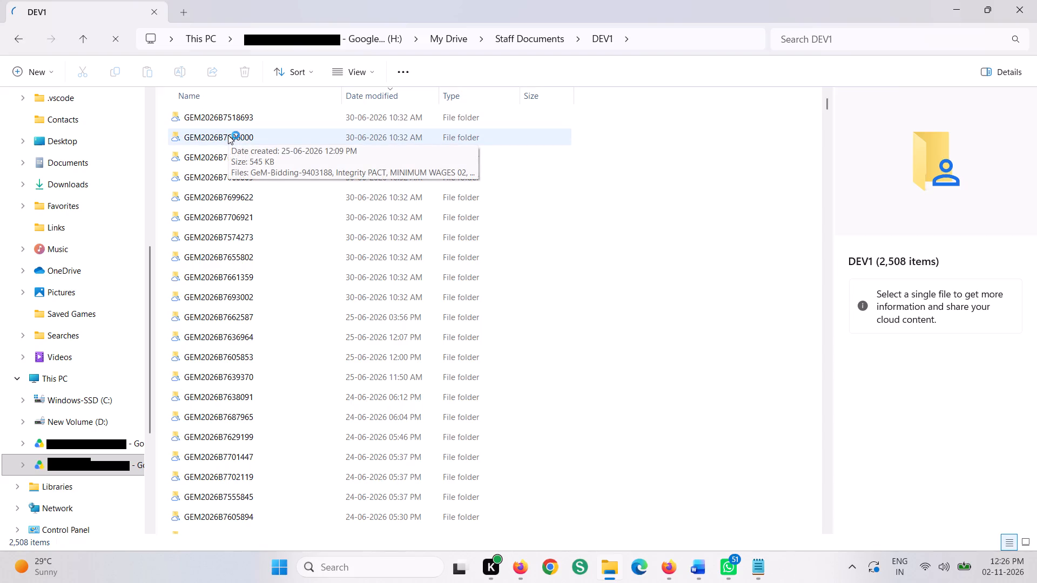
{"action": "right_click", "coordinate": [246, 115]}
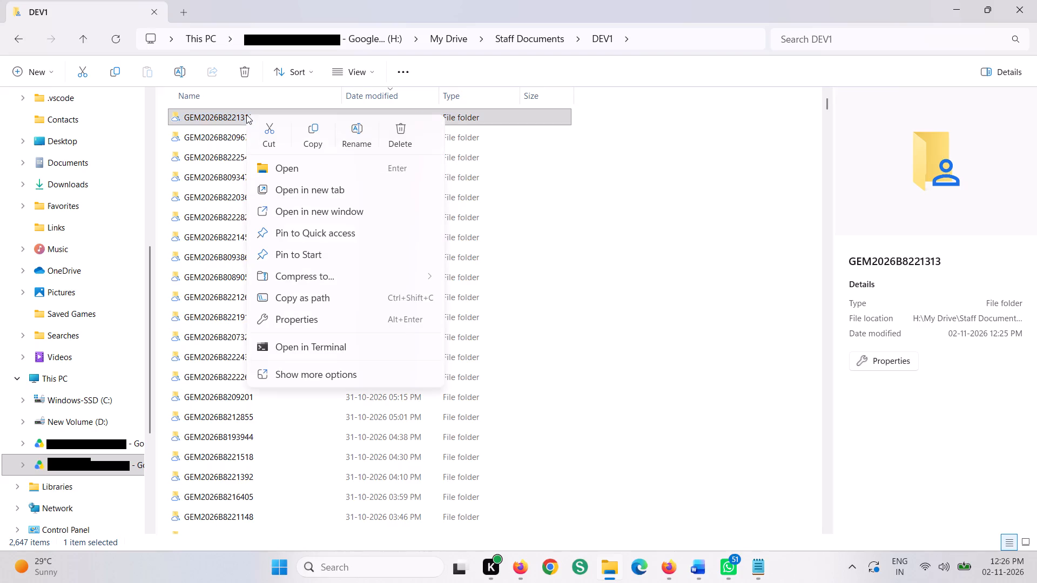
{"action": "left_click", "coordinate": [284, 375]}
{"action": "left_click", "coordinate": [289, 249]}
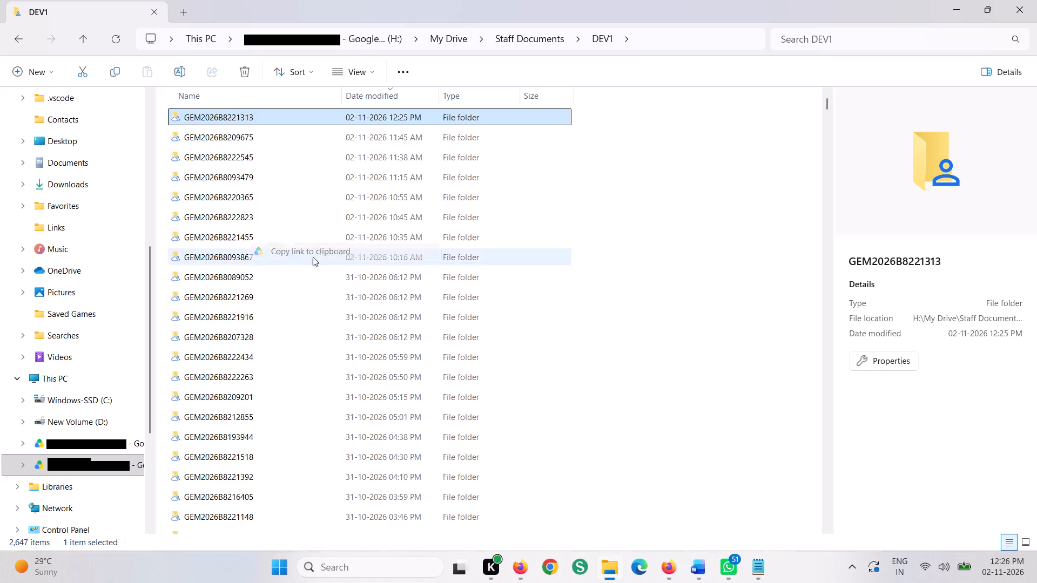
Paste the folder link into the Other Comment cell for GEM/2026/B/8221313 in Daily Tender Sheet 2026.
{"action": "left_click", "coordinate": [526, 564]}
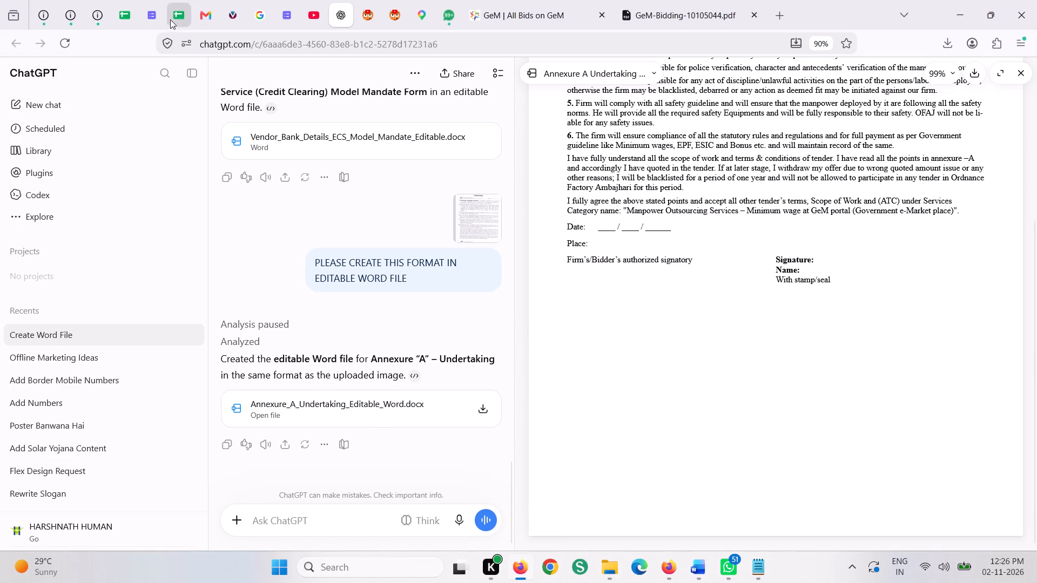
{"action": "left_click", "coordinate": [174, 15]}
{"action": "triple_click", "coordinate": [657, 351]}
{"action": "key", "text": "ctrl+v"}
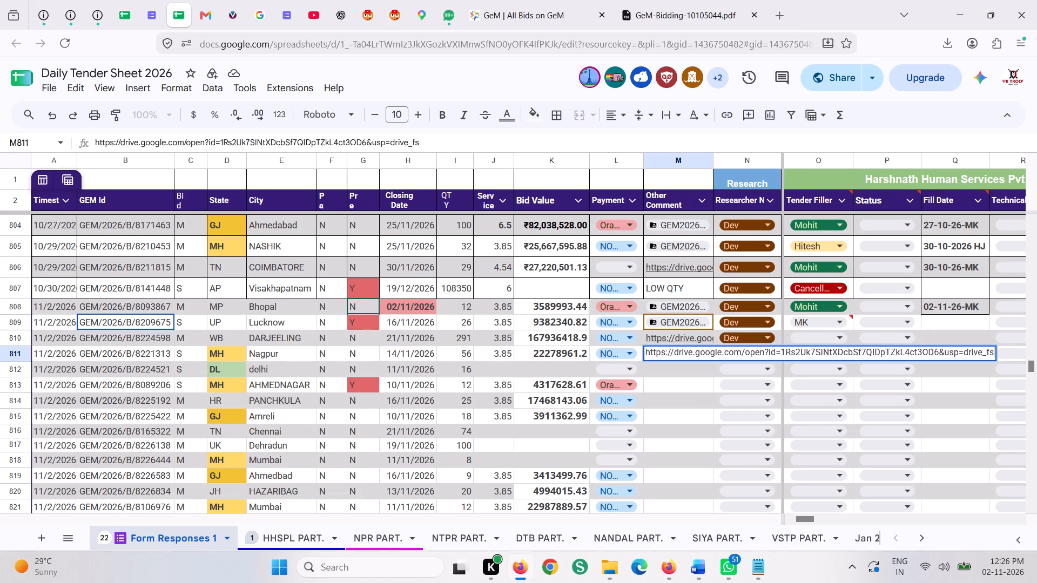
{"action": "key", "text": "Tab"}
Set the researcher name for the delhi bid in row 812 to Dev.
{"action": "left_click", "coordinate": [470, 375]}
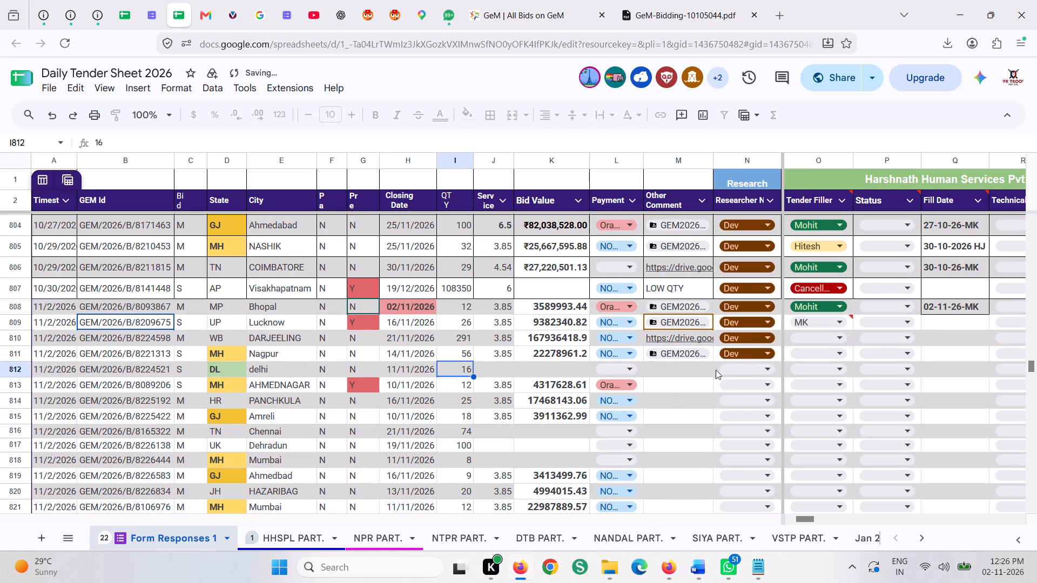
{"action": "left_click", "coordinate": [728, 370]}
{"action": "left_click", "coordinate": [726, 387]}
Copy the GEM Id GEM/2026/B/8224521 from row 812 of the tender sheet.
{"action": "left_click", "coordinate": [685, 374]}
{"action": "key", "text": "Left"}
{"action": "key", "text": "Left"}
{"action": "key", "text": "Left"}
{"action": "key", "text": "Left"}
{"action": "key", "text": "Left"}
{"action": "key", "text": "Left"}
{"action": "key", "text": "Left"}
{"action": "key", "text": "Left"}
{"action": "key", "text": "Left"}
{"action": "key", "text": "Left"}
{"action": "key", "text": "Left"}
{"action": "key", "text": "Left"}
{"action": "key", "text": "Left"}
{"action": "key", "text": "Left"}
{"action": "key", "text": "Left"}
{"action": "key", "text": "Left"}
{"action": "key", "text": "Left"}
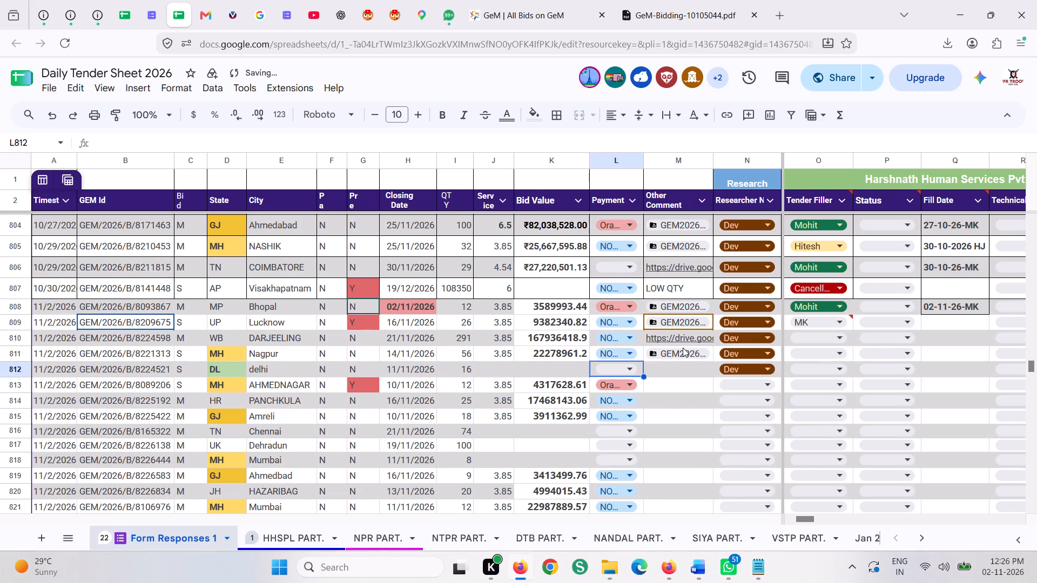
{"action": "key", "text": "Right"}
{"action": "key", "text": "ctrl+c"}
{"action": "key", "text": "Right"}
{"action": "key", "text": "Right"}
{"action": "key", "text": "Right"}
{"action": "key", "text": "Right"}
{"action": "key", "text": "Right"}
{"action": "key", "text": "Right"}
{"action": "key", "text": "Right"}
{"action": "key", "text": "Right"}
{"action": "key", "text": "Right"}
{"action": "key", "text": "Right"}
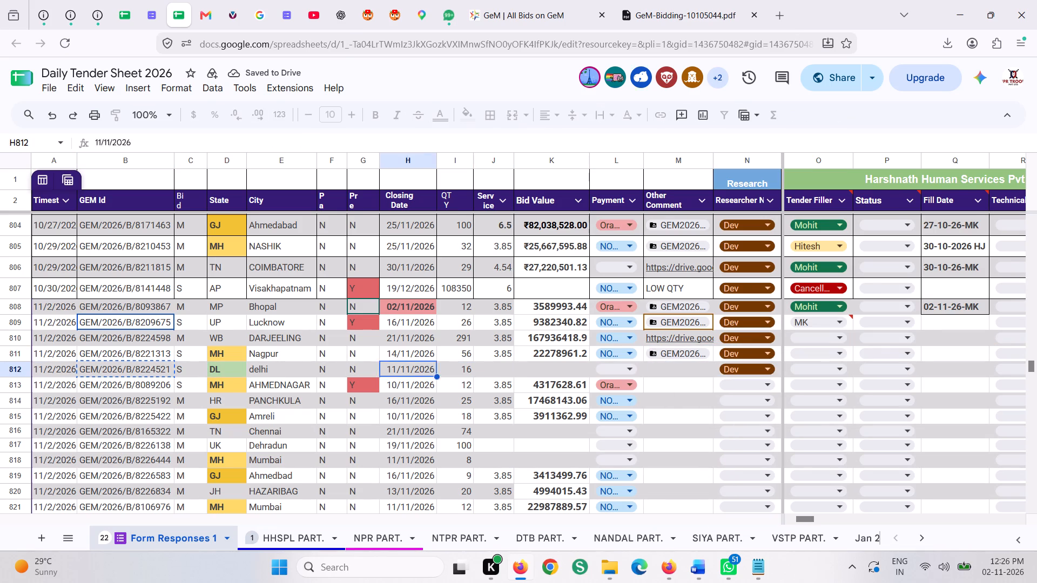
{"action": "key", "text": "Right"}
{"action": "scroll", "coordinate": [681, 322], "scroll_direction": "down", "scroll_amount": 1}
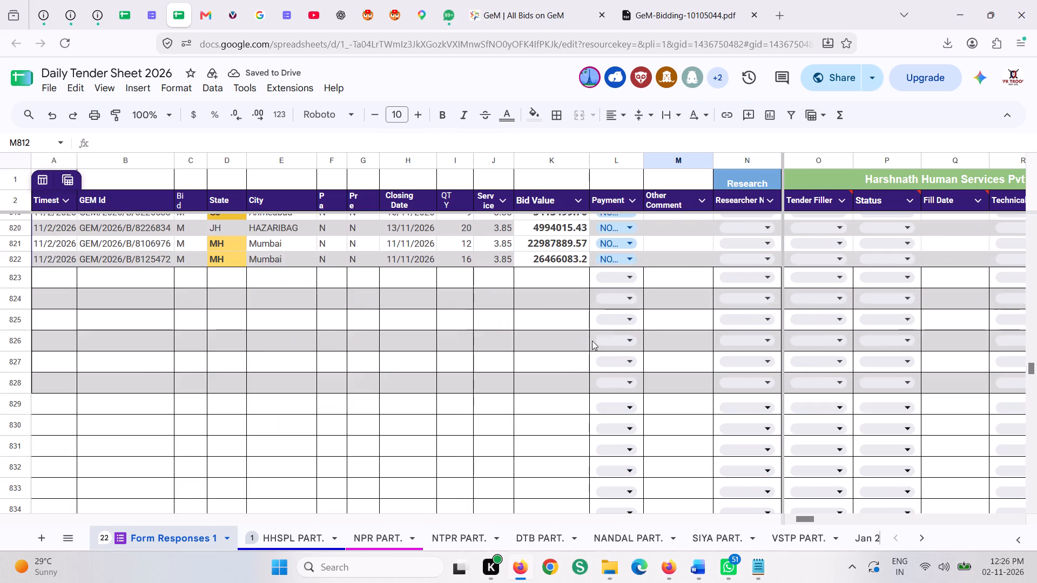
{"action": "scroll", "coordinate": [592, 341], "scroll_direction": "up", "scroll_amount": 1}
Close the GeM-Bidding-10105044 PDF and open the bid document for GEM/2026/B/8224521 by searching the GeM bid listing.
{"action": "left_click", "coordinate": [733, 0]}
{"action": "left_click", "coordinate": [751, 14]}
{"action": "left_click_drag", "start_coordinate": [833, 228], "coordinate": [827, 225]}
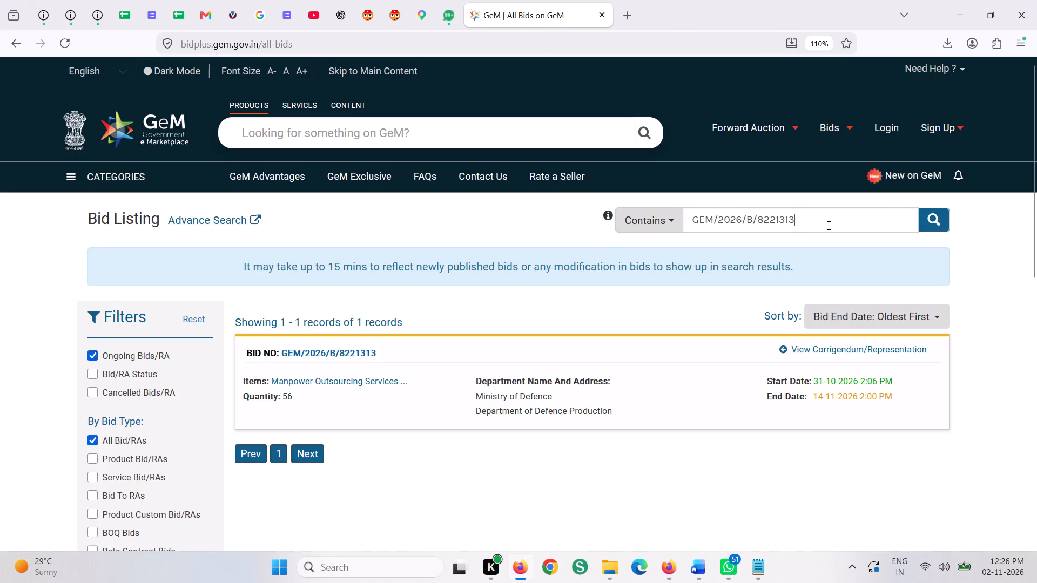
{"action": "left_click_drag", "start_coordinate": [827, 225], "coordinate": [610, 228]}
{"action": "key", "text": "ctrl+v"}
{"action": "key", "text": "Return"}
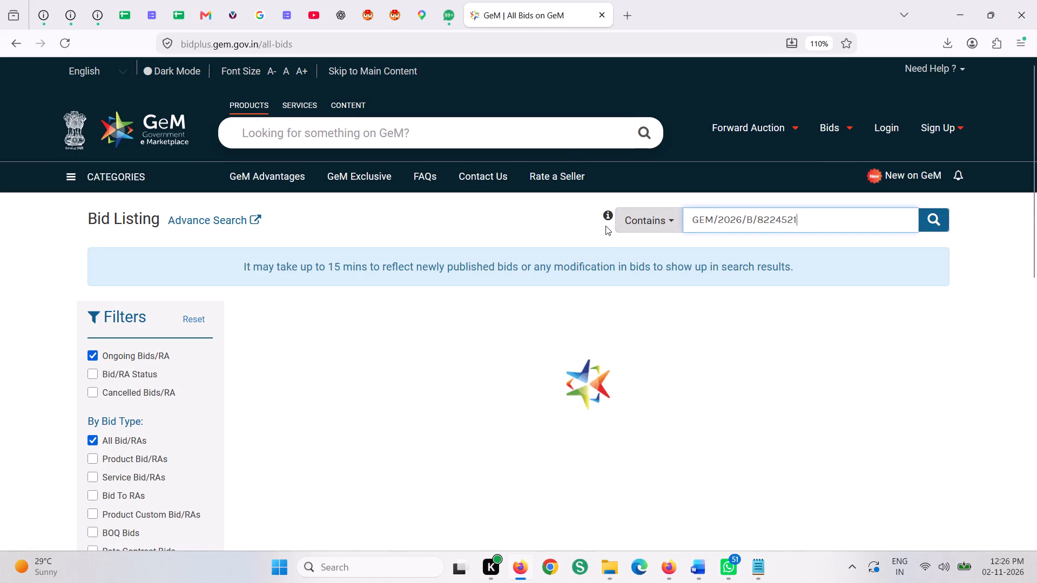
{"action": "left_click", "coordinate": [67, 39]}
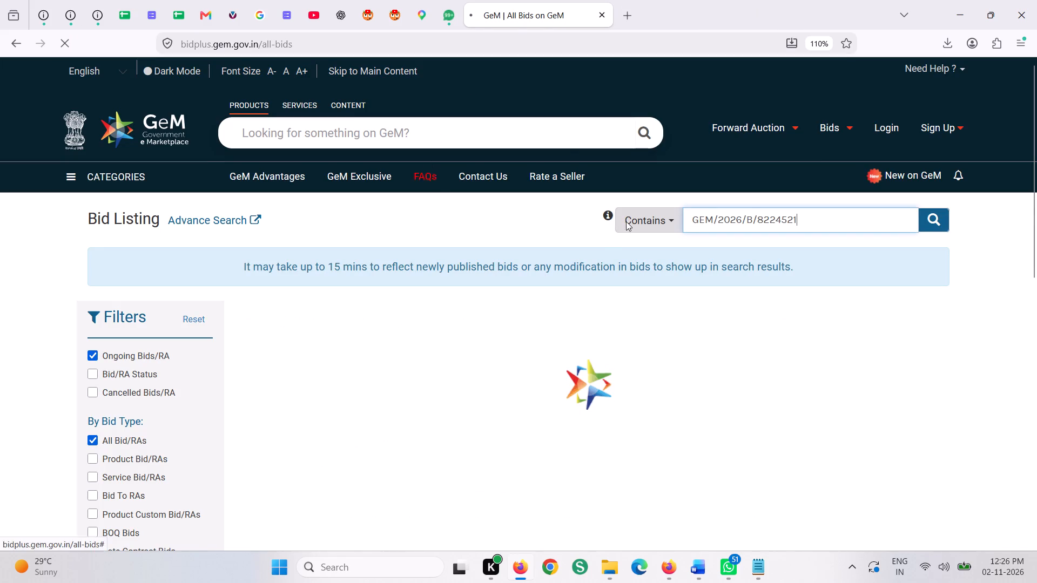
{"action": "left_click", "coordinate": [735, 216]}
{"action": "key", "text": "ctrl+v"}
{"action": "key", "text": "ctrl+Return"}
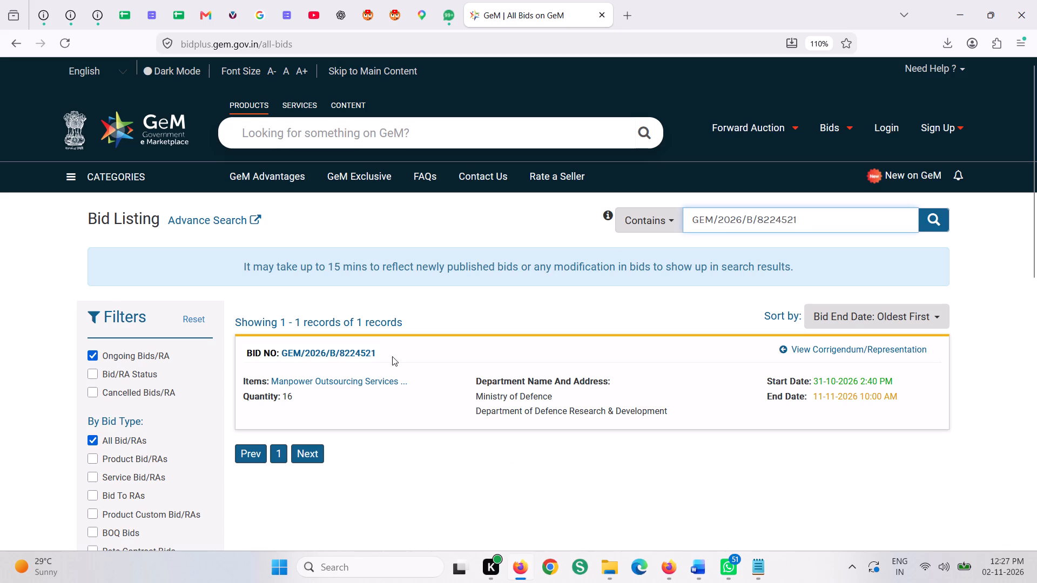
{"action": "left_click", "coordinate": [366, 350]}
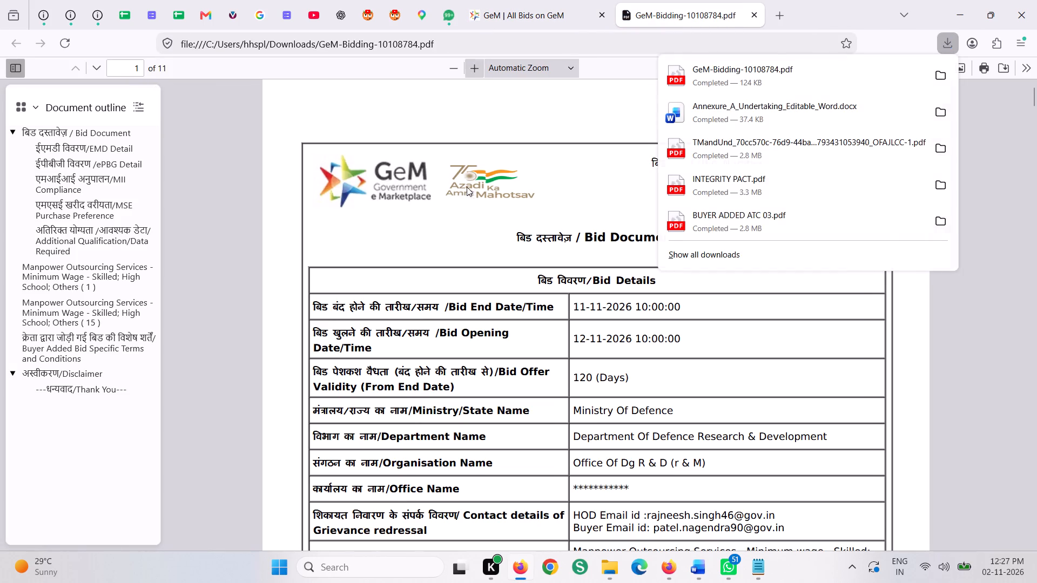
Examine the bid details, EMD and ePBG terms and eligibility conditions in the GeM-Bidding-10108784 document.
{"action": "left_click", "coordinate": [467, 187]}
{"action": "scroll", "coordinate": [524, 225], "scroll_direction": "down", "scroll_amount": 1}
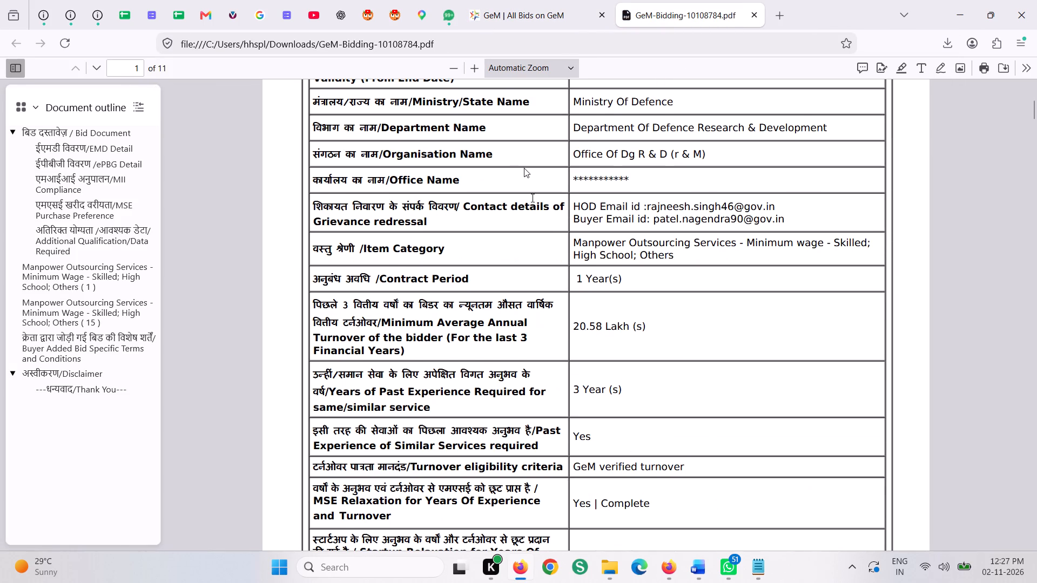
{"action": "scroll", "coordinate": [565, 0], "scroll_direction": "down", "scroll_amount": 2}
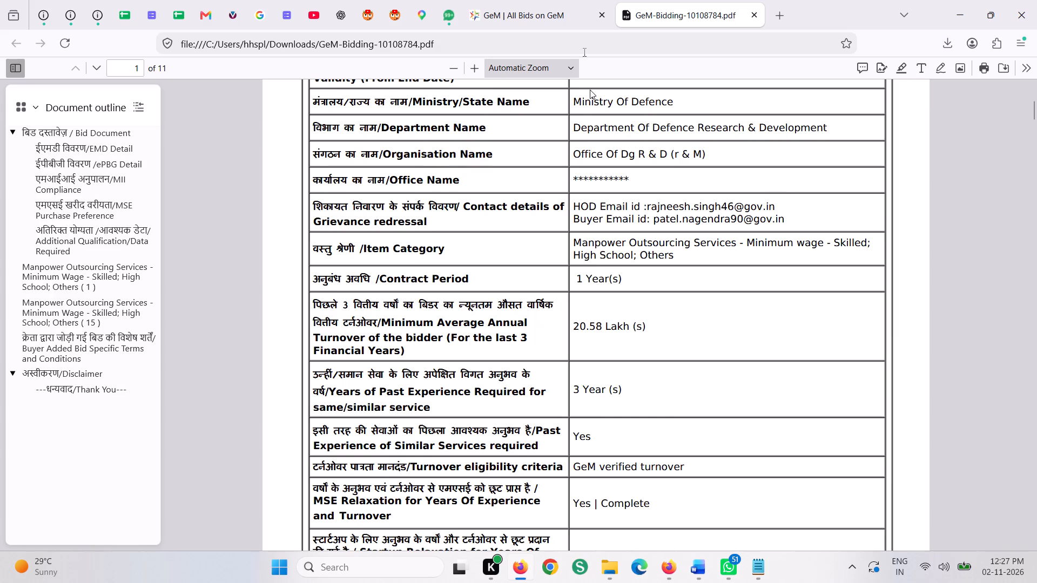
{"action": "scroll", "coordinate": [590, 90], "scroll_direction": "down", "scroll_amount": 2}
{"action": "scroll", "coordinate": [548, 113], "scroll_direction": "down", "scroll_amount": 1}
{"action": "scroll", "coordinate": [488, 138], "scroll_direction": "down", "scroll_amount": 1}
{"action": "scroll", "coordinate": [499, 141], "scroll_direction": "up", "scroll_amount": 1}
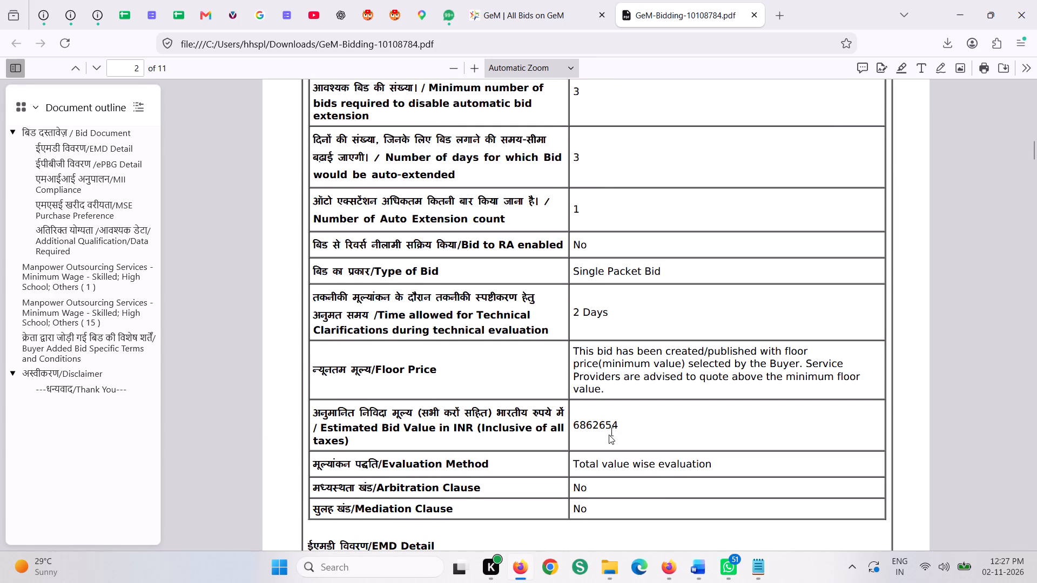
{"action": "scroll", "coordinate": [612, 423], "scroll_direction": "down", "scroll_amount": 1}
{"action": "scroll", "coordinate": [589, 317], "scroll_direction": "down", "scroll_amount": 1}
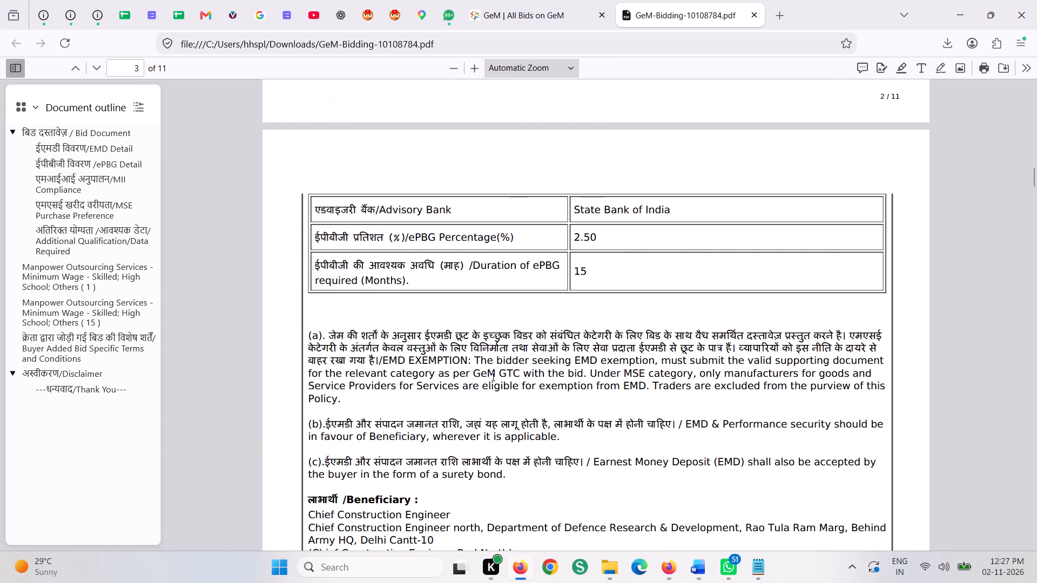
{"action": "scroll", "coordinate": [492, 377], "scroll_direction": "down", "scroll_amount": 1}
{"action": "scroll", "coordinate": [441, 148], "scroll_direction": "down", "scroll_amount": 3}
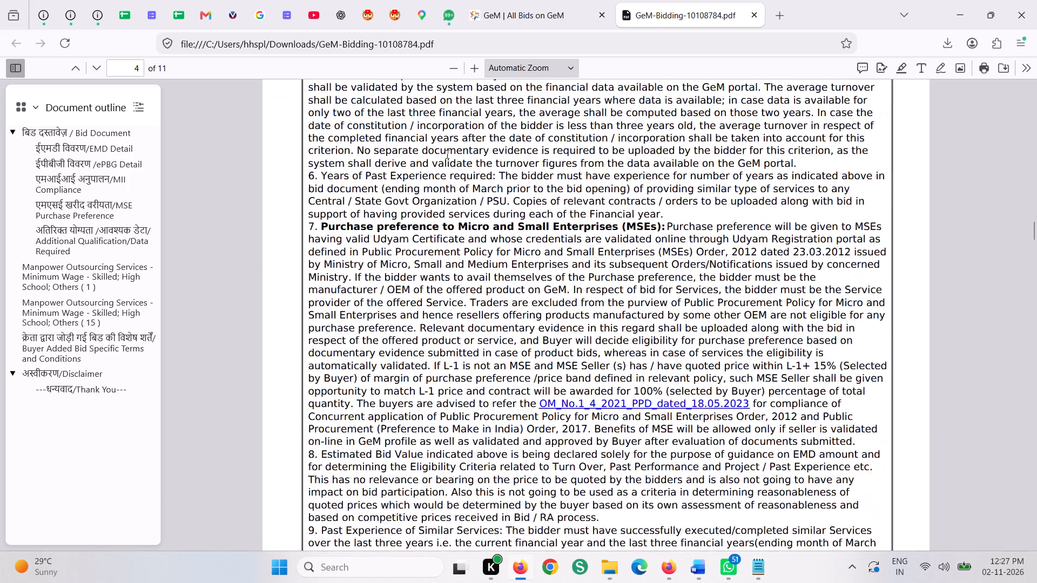
{"action": "scroll", "coordinate": [446, 154], "scroll_direction": "down", "scroll_amount": 1}
Open the PDF linked under Scope of work & Job description in the bid document.
{"action": "left_click", "coordinate": [533, 371]}
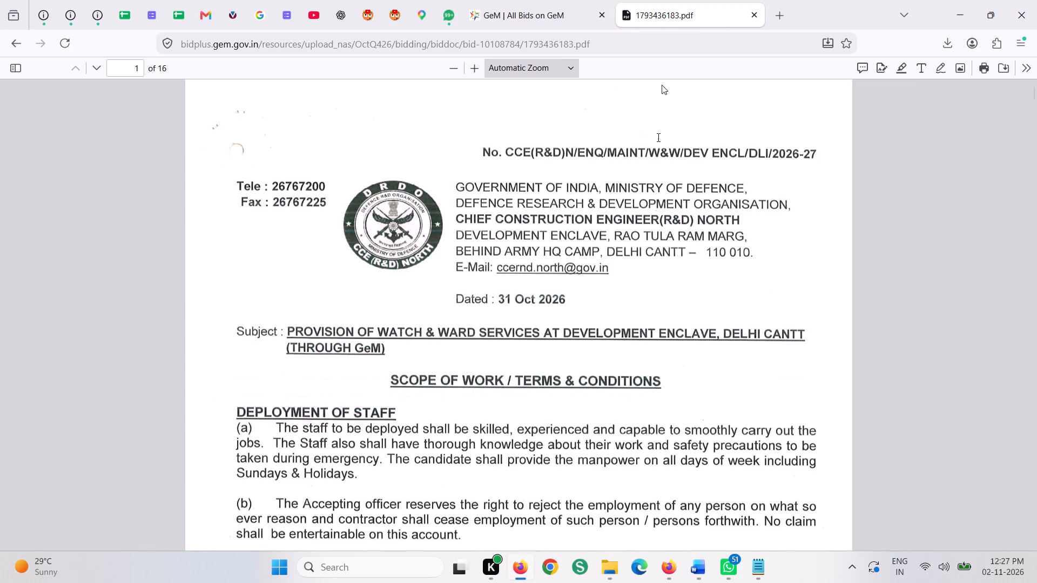
{"action": "left_click", "coordinate": [177, 18]}
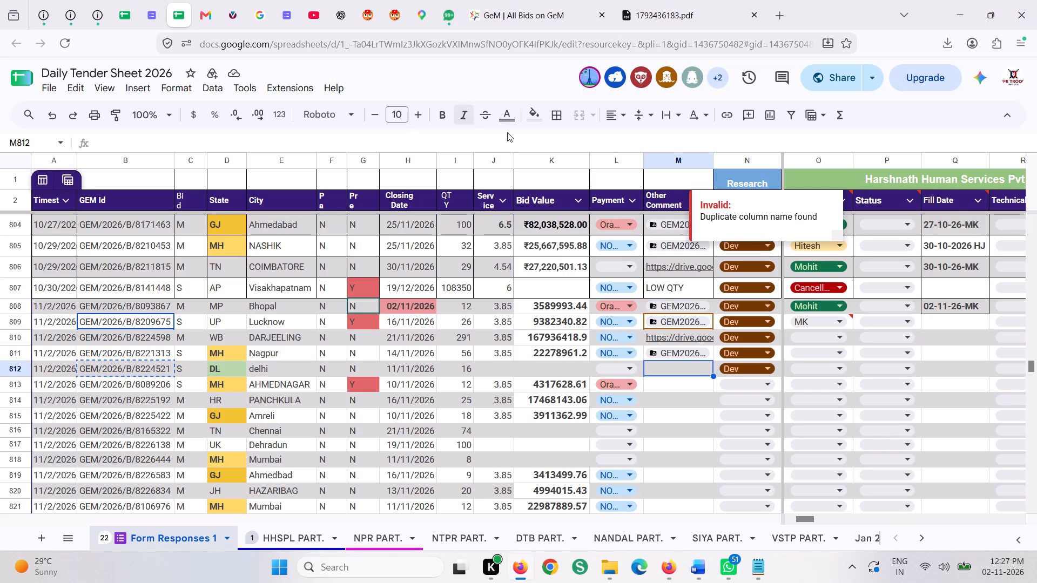
{"action": "left_click", "coordinate": [550, 0]}
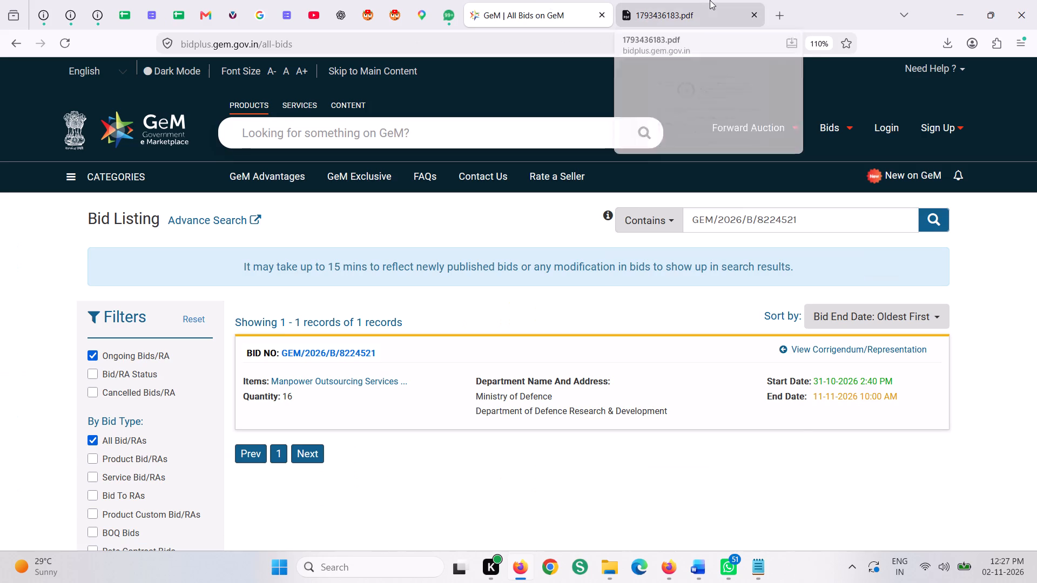
{"action": "left_click", "coordinate": [705, 0]}
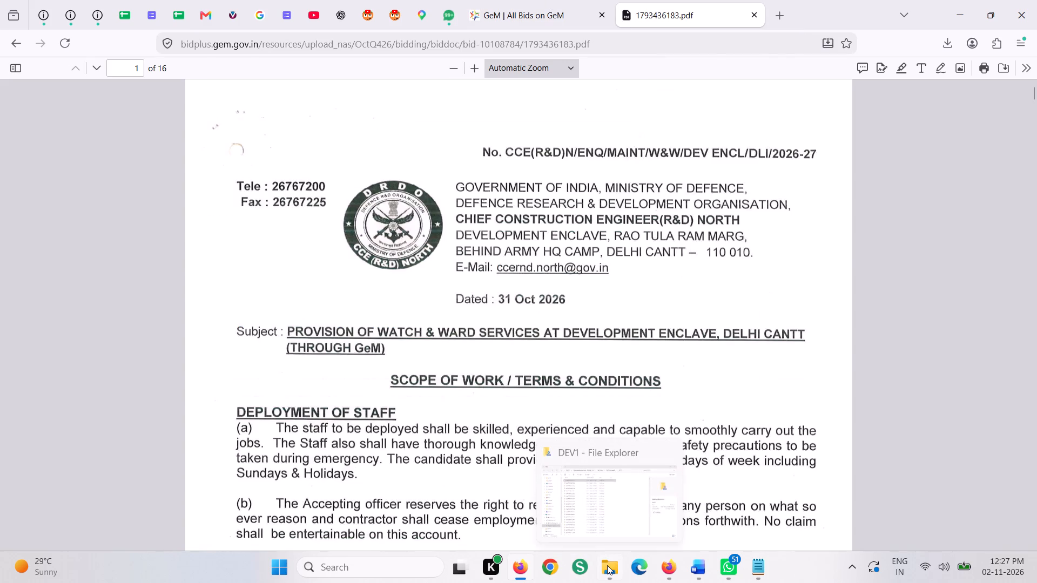
In File Explorer, create a folder named GEM2026B8224521 inside DEV1 and open it.
{"action": "left_click", "coordinate": [607, 568]}
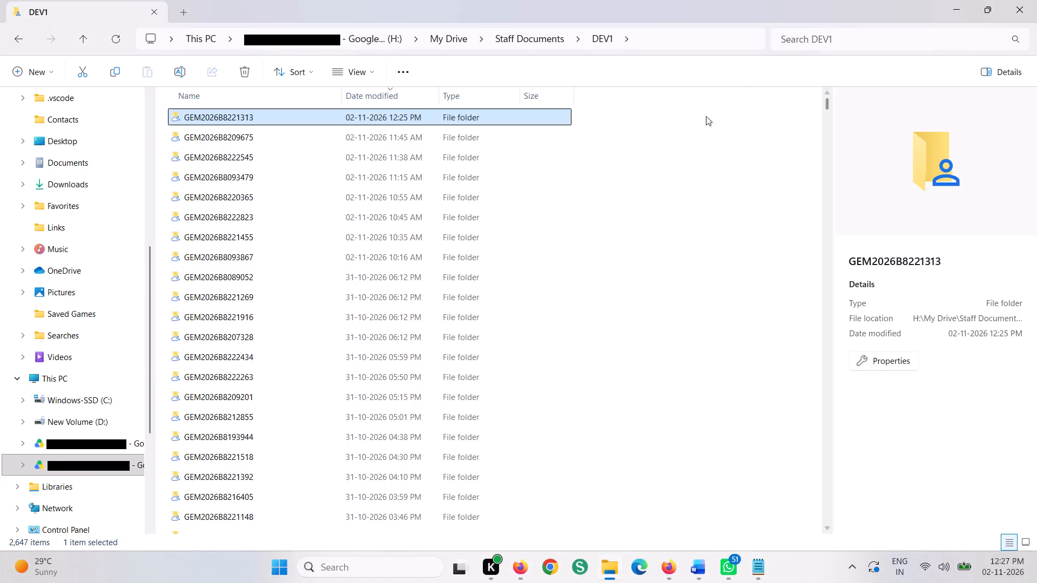
{"action": "right_click", "coordinate": [586, 234]}
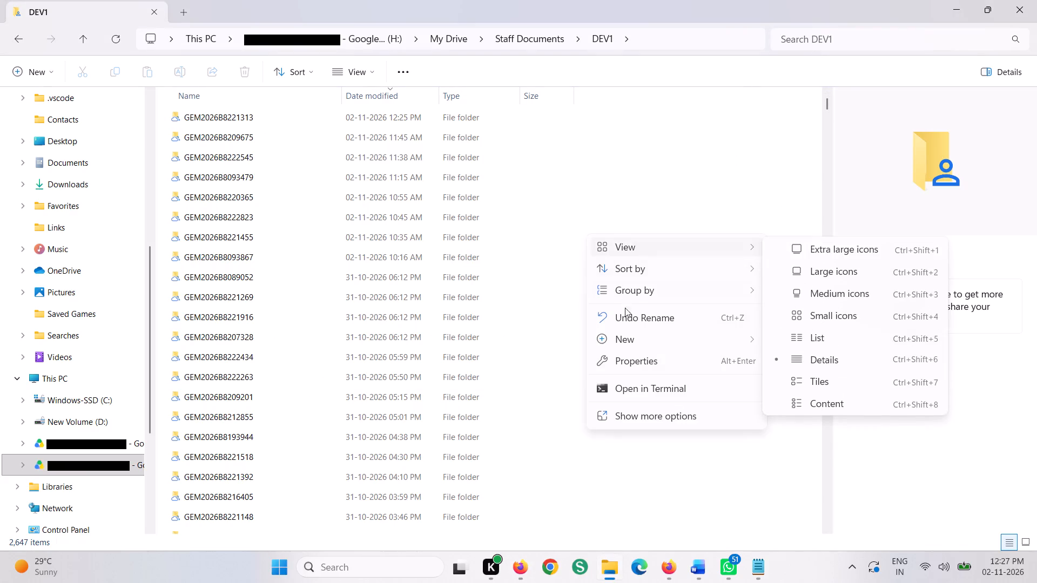
{"action": "left_click", "coordinate": [630, 340]}
{"action": "left_click", "coordinate": [806, 127]}
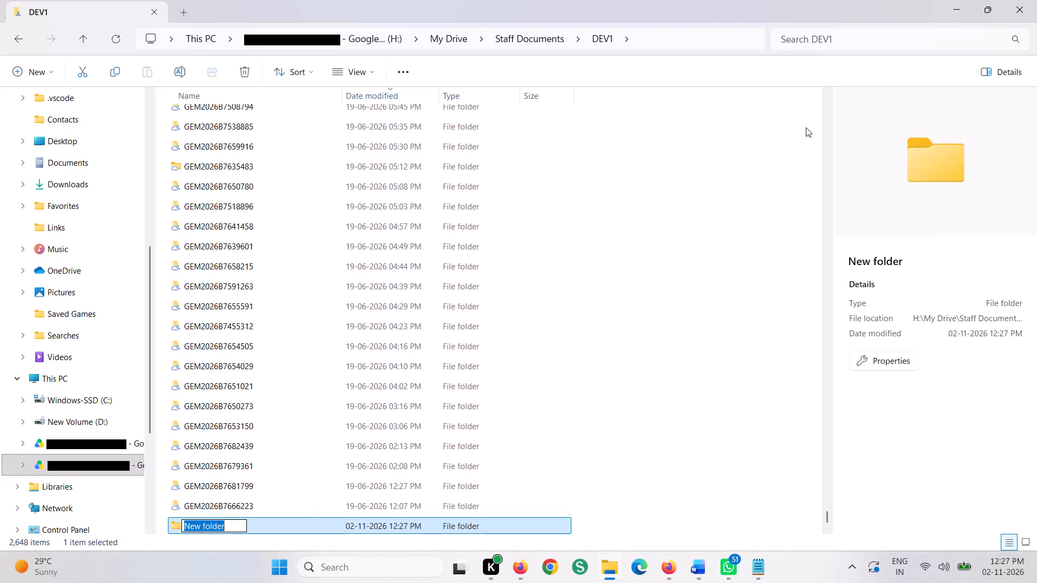
{"action": "key", "text": "ctrl+v"}
{"action": "key", "text": "Return"}
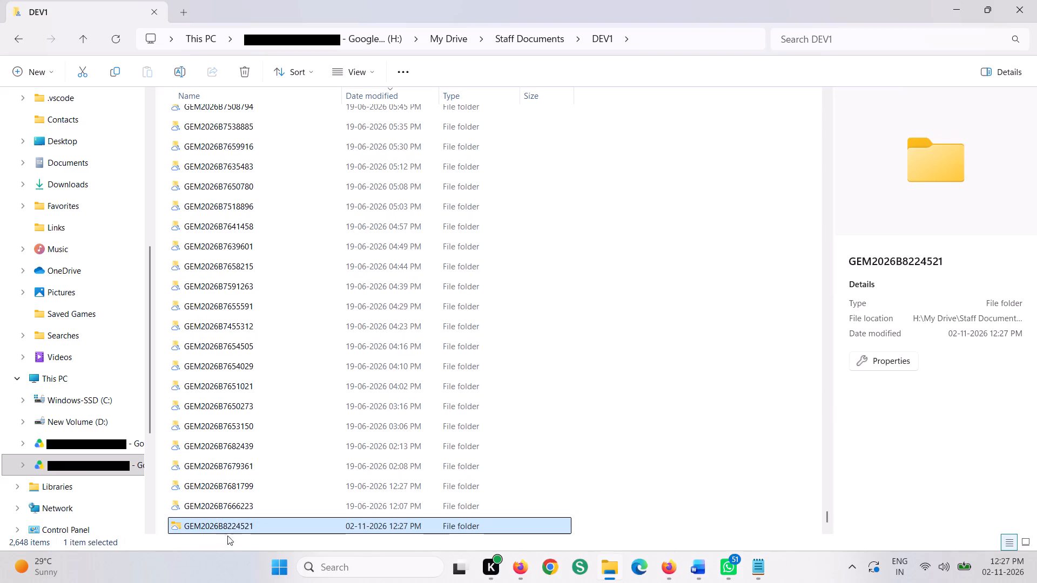
{"action": "double_click", "coordinate": [234, 524]}
In Firefox, save the scope of work PDF as SCOPE OF WORK 01 in DEV1's GEM2026B8224521 folder.
{"action": "left_click", "coordinate": [516, 562]}
{"action": "scroll", "coordinate": [773, 210], "scroll_direction": "up", "scroll_amount": 4}
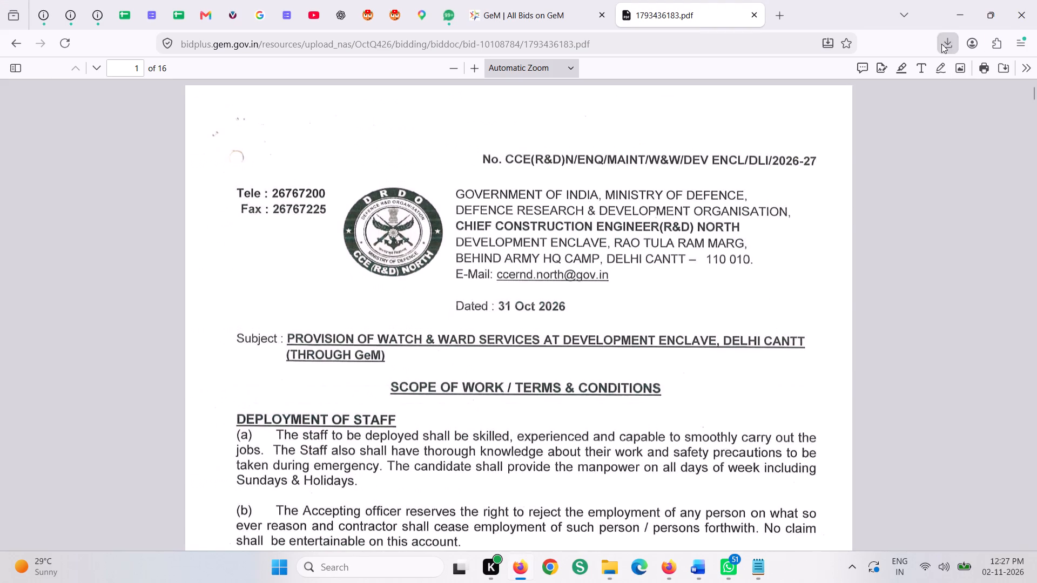
{"action": "left_click", "coordinate": [986, 67]}
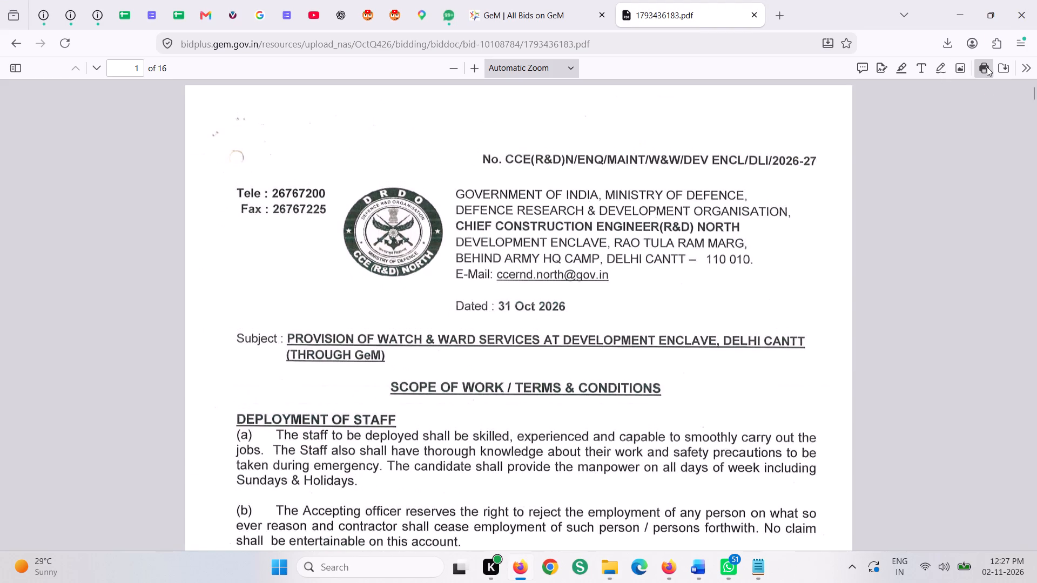
{"action": "left_click", "coordinate": [898, 480]}
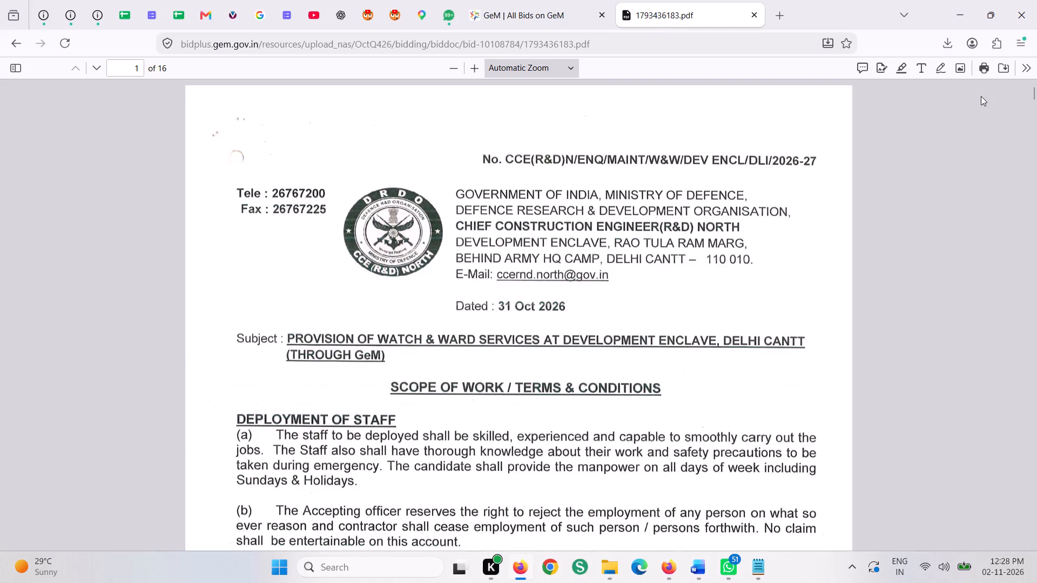
{"action": "left_click", "coordinate": [998, 68]}
{"action": "scroll", "coordinate": [241, 179], "scroll_direction": "up", "scroll_amount": 8}
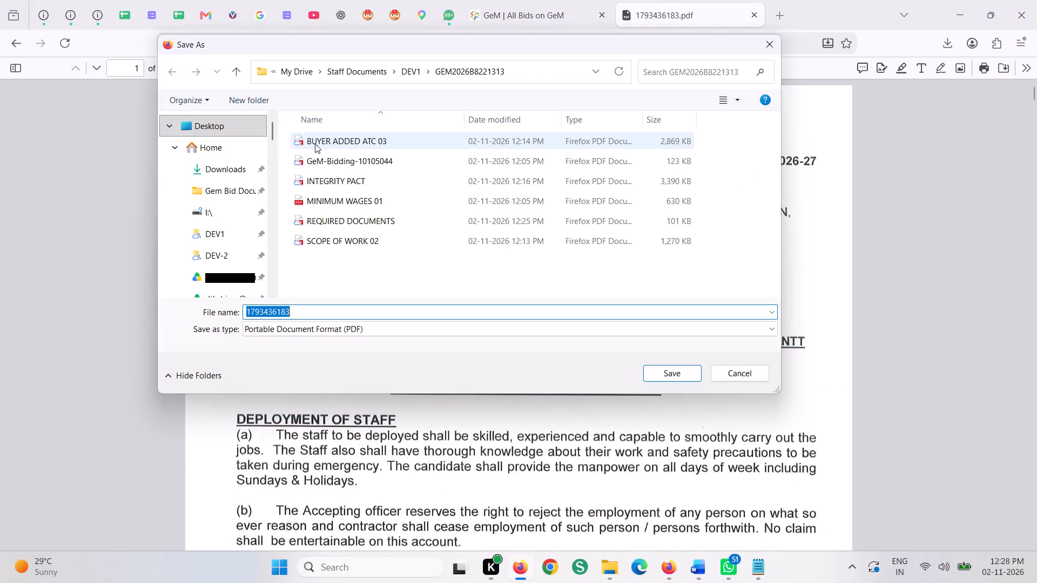
{"action": "left_click", "coordinate": [226, 71]}
{"action": "scroll", "coordinate": [371, 171], "scroll_direction": "up", "scroll_amount": 5}
{"action": "double_click", "coordinate": [372, 140]}
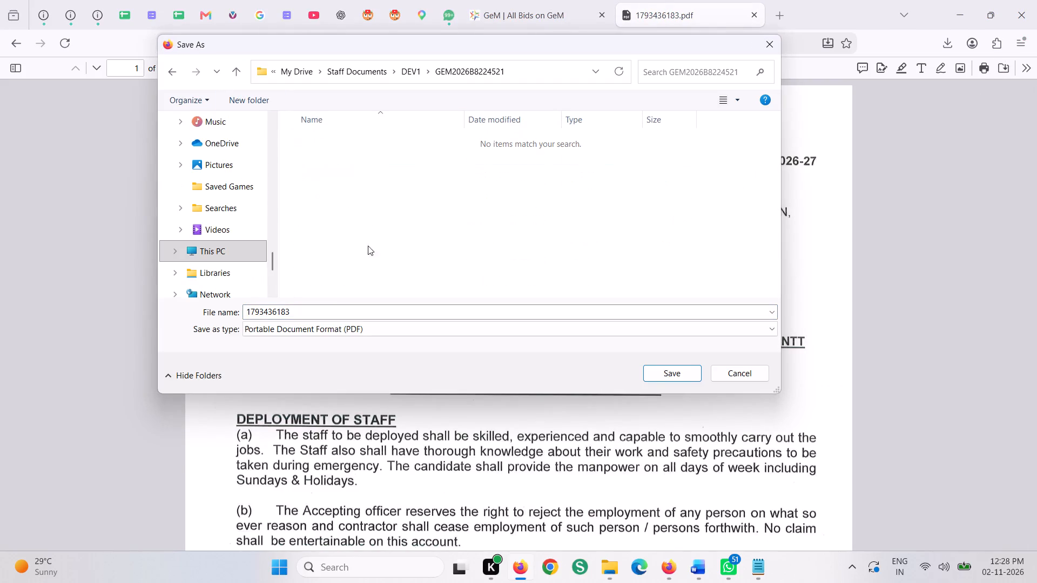
{"action": "left_click", "coordinate": [329, 311]}
{"action": "type", "text": "SCOPE OF WORK 01"}
{"action": "key", "text": "Return"}
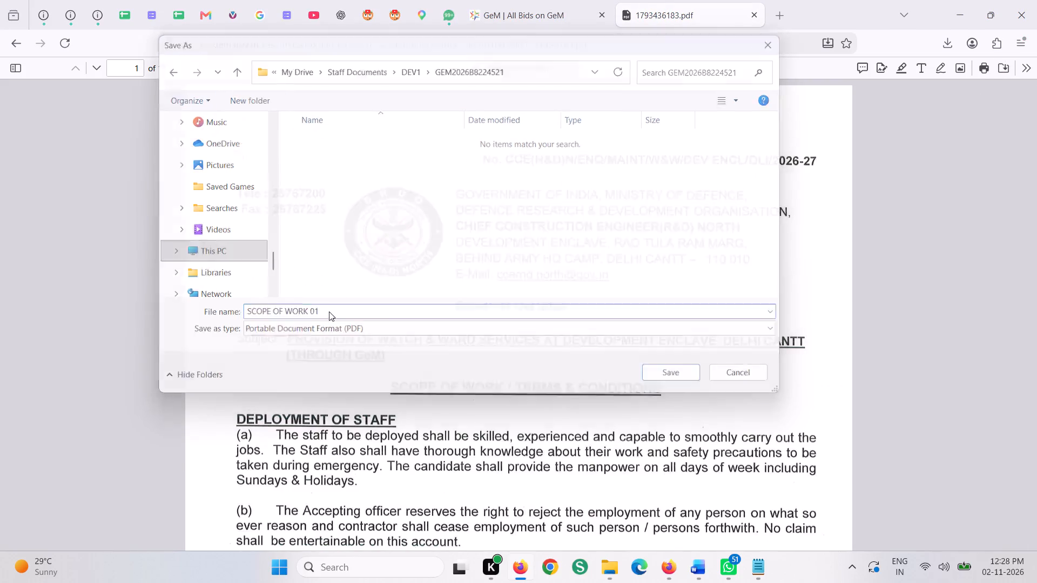
Open the minimum wages undertaking PDF linked in the bid document and save it as MINIMUM WAGES 02 in folder GEM2026B8224521.
{"action": "scroll", "coordinate": [329, 311], "scroll_direction": "down", "scroll_amount": 20}
{"action": "scroll", "coordinate": [329, 311], "scroll_direction": "down", "scroll_amount": 13}
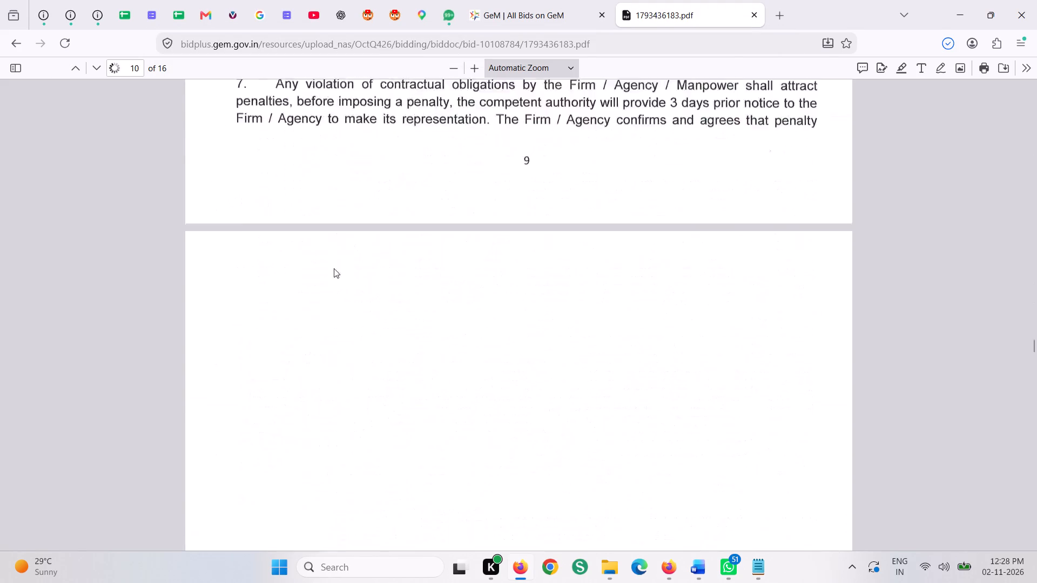
{"action": "scroll", "coordinate": [334, 268], "scroll_direction": "down", "scroll_amount": 20}
{"action": "scroll", "coordinate": [334, 268], "scroll_direction": "down", "scroll_amount": 7}
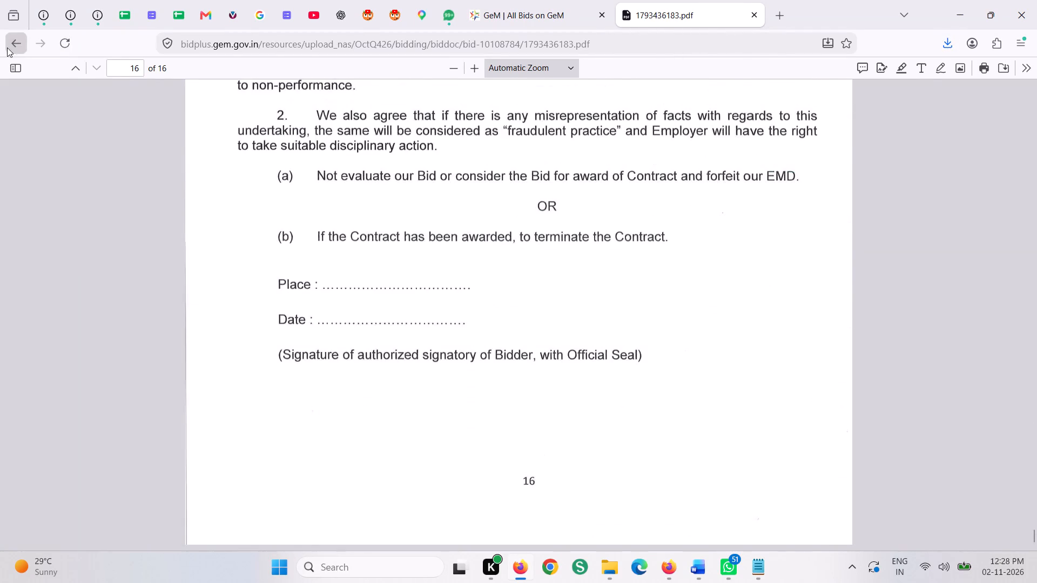
{"action": "left_click", "coordinate": [7, 47]}
{"action": "left_click", "coordinate": [589, 404]}
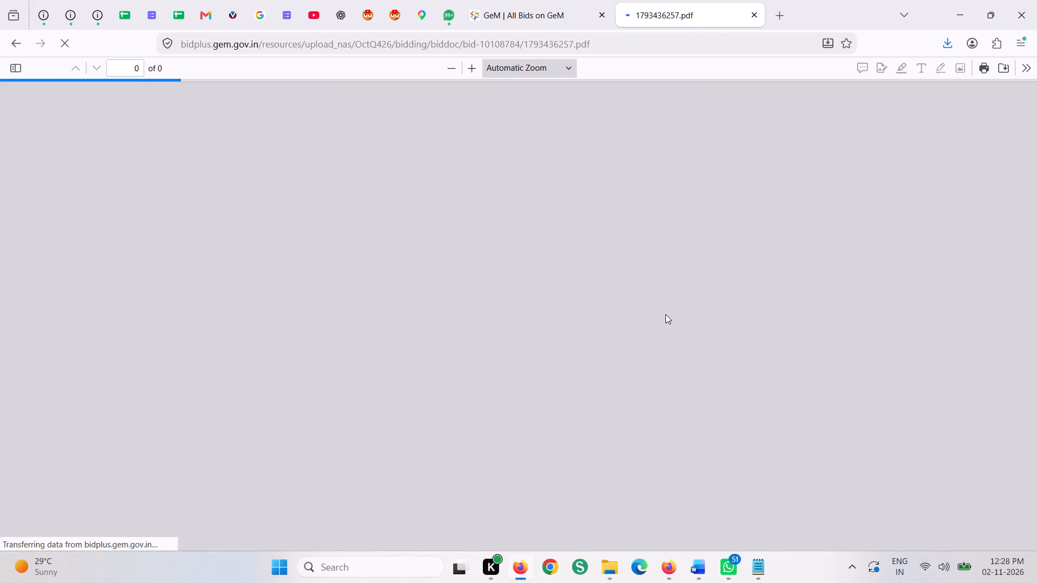
{"action": "scroll", "coordinate": [666, 357], "scroll_direction": "up", "scroll_amount": 11}
{"action": "left_click", "coordinate": [1003, 66]}
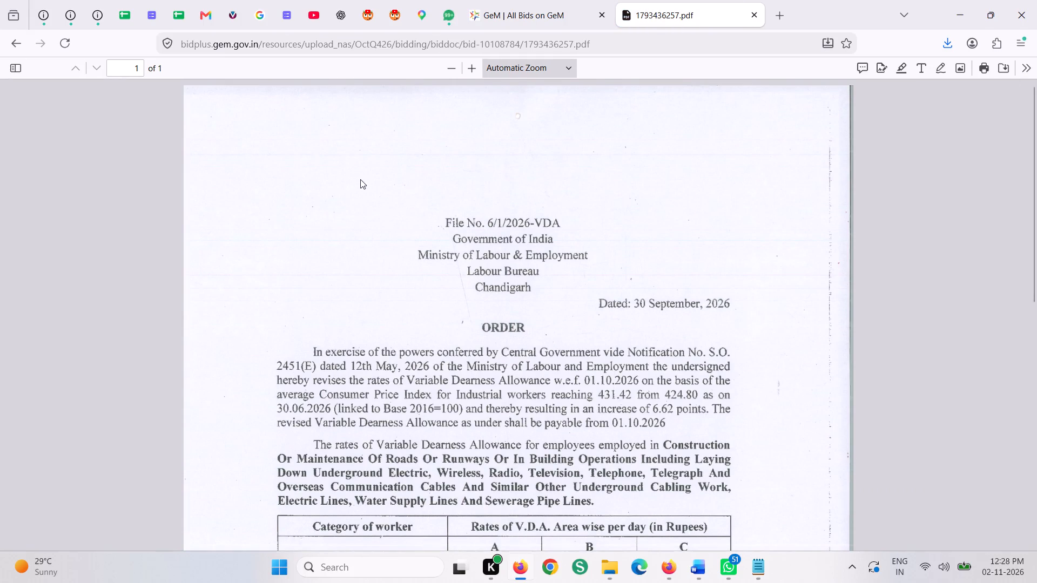
{"action": "type", "text": "MINIMUM WAGES 00"}
{"action": "key", "text": "BackSpace"}
{"action": "key", "text": "2"}
{"action": "key", "text": "Return"}
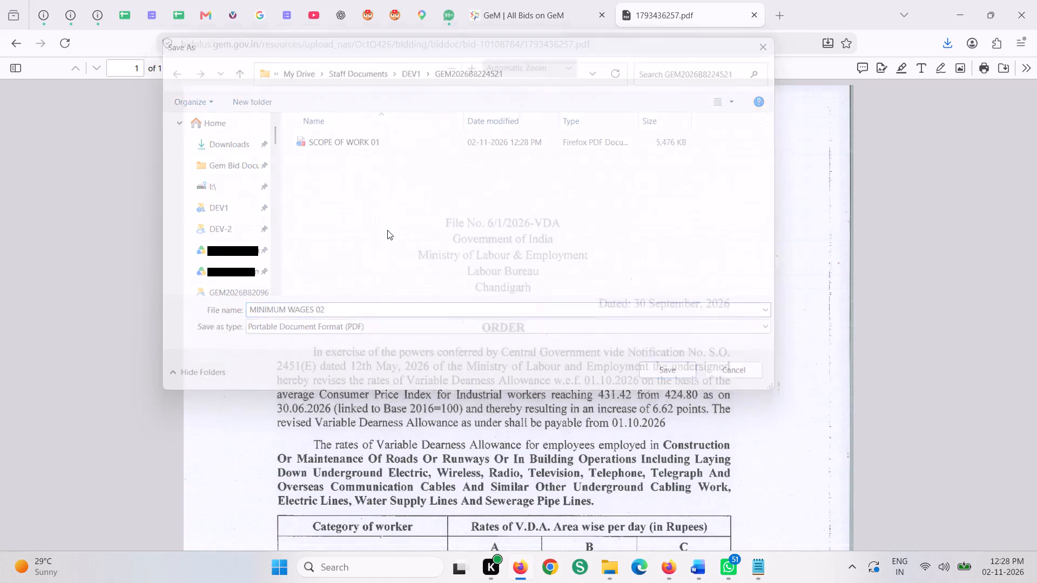
Return to the bid document and save it as GeM-Bidding-10108784 in DEV1's GEM2026B8224521 folder.
{"action": "scroll", "coordinate": [372, 225], "scroll_direction": "down", "scroll_amount": 5}
{"action": "left_click", "coordinate": [18, 33]}
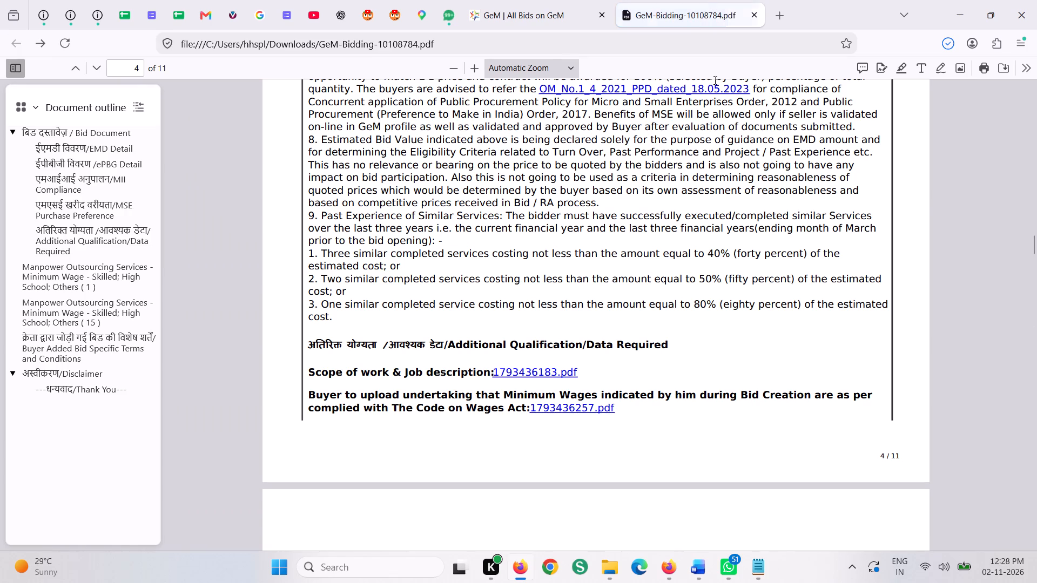
{"action": "left_click", "coordinate": [538, 0]}
{"action": "left_click", "coordinate": [688, 0]}
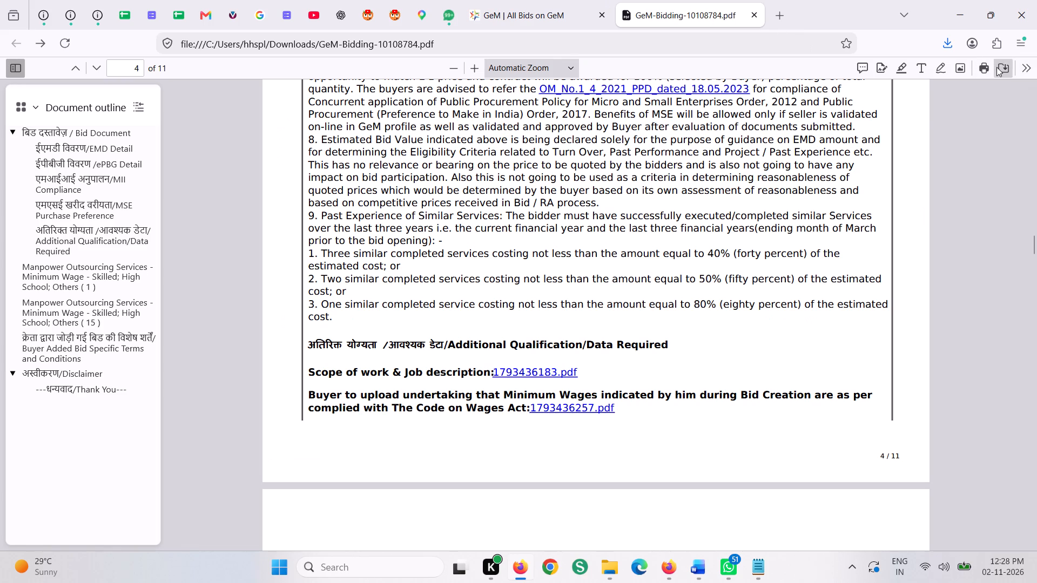
{"action": "left_click", "coordinate": [996, 67]}
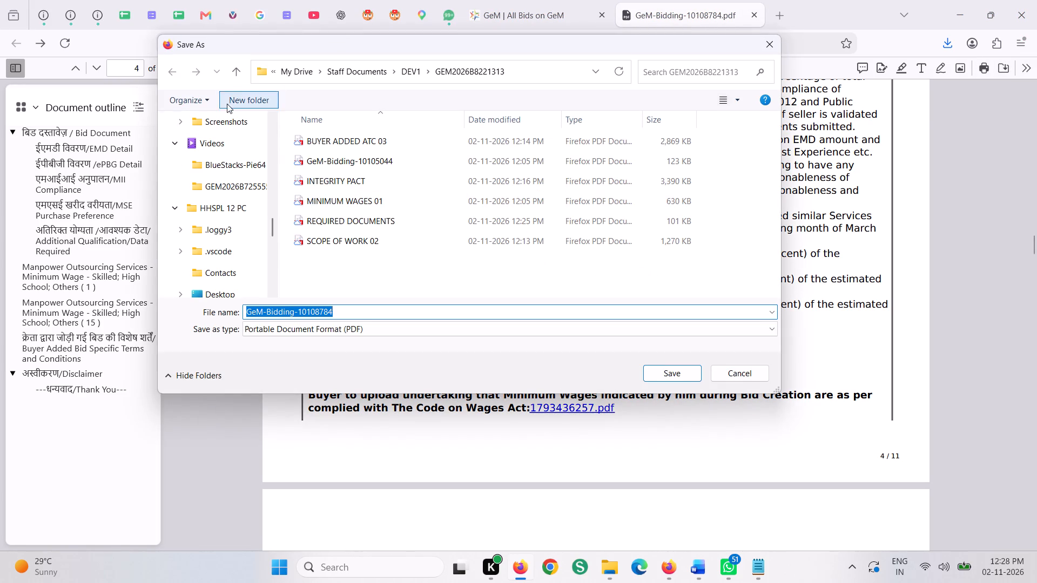
{"action": "left_click", "coordinate": [233, 75]}
{"action": "scroll", "coordinate": [354, 191], "scroll_direction": "up", "scroll_amount": 6}
{"action": "double_click", "coordinate": [365, 141]}
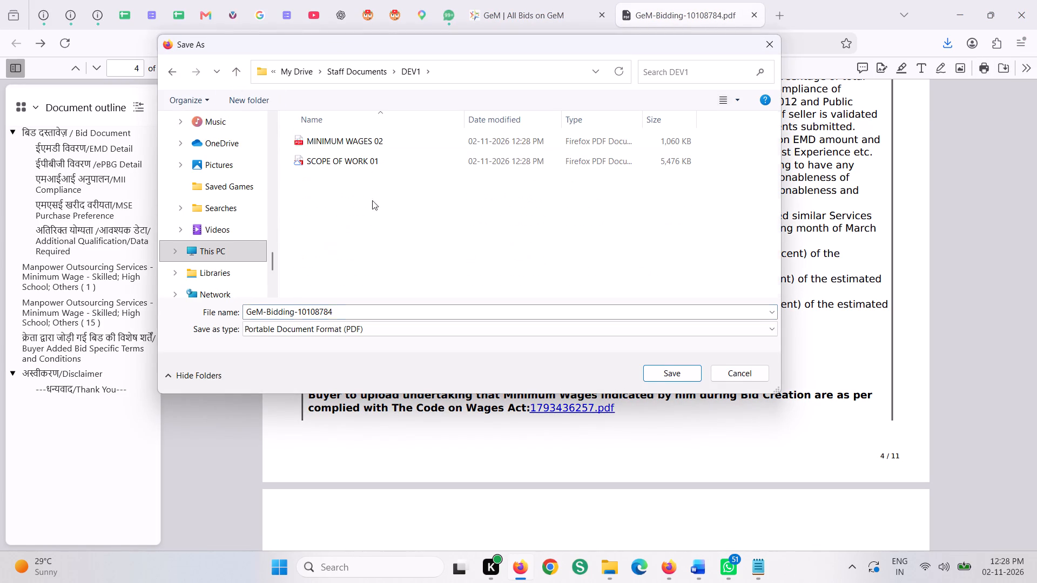
{"action": "left_click", "coordinate": [336, 309]}
{"action": "left_click", "coordinate": [662, 370]}
Copy the word delhi from the consignee address on page 6 of the bid document.
{"action": "scroll", "coordinate": [682, 378], "scroll_direction": "down", "scroll_amount": 5}
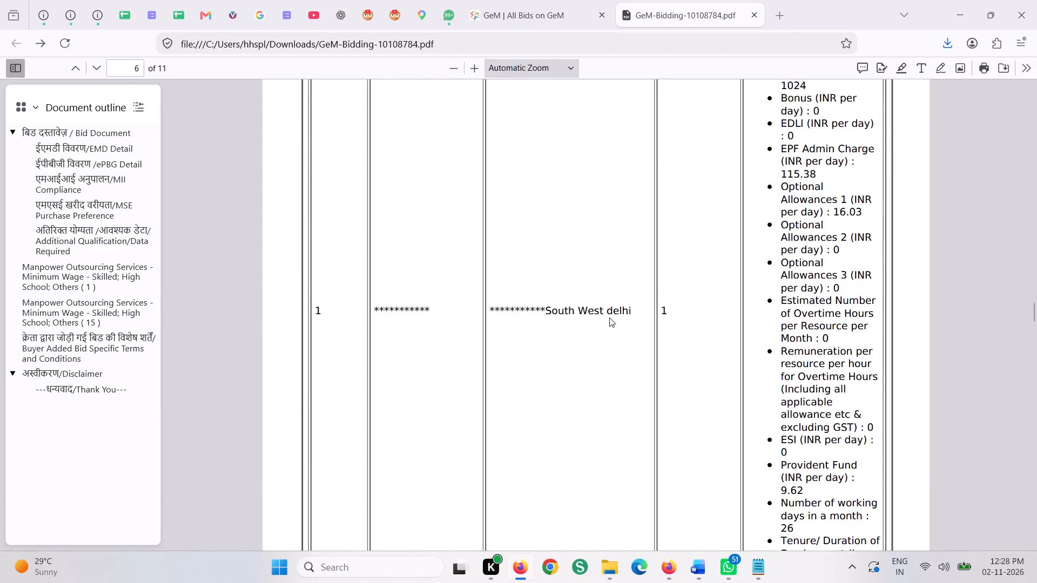
{"action": "scroll", "coordinate": [609, 317], "scroll_direction": "down", "scroll_amount": 2}
{"action": "scroll", "coordinate": [567, 299], "scroll_direction": "up", "scroll_amount": 2}
{"action": "double_click", "coordinate": [627, 311]}
{"action": "key", "text": "ctrl+c"}
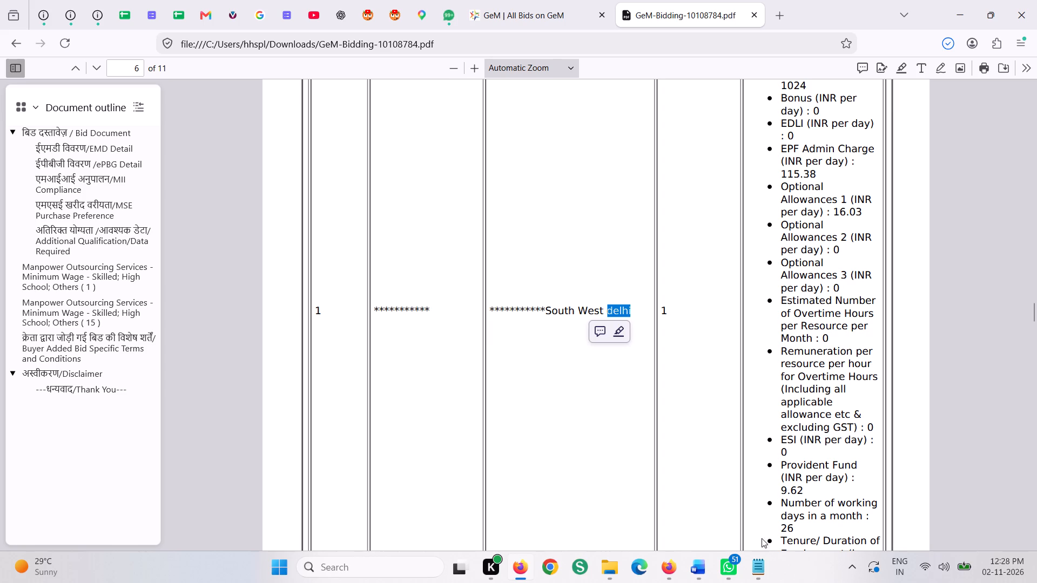
{"action": "key", "text": "ctrl+c"}
In the REQUIRED DOCUMENTS Word file, replace everything after SHOPACT – in item 1 with DELHI, clearing the previous bid's list.
{"action": "left_click", "coordinate": [705, 567]}
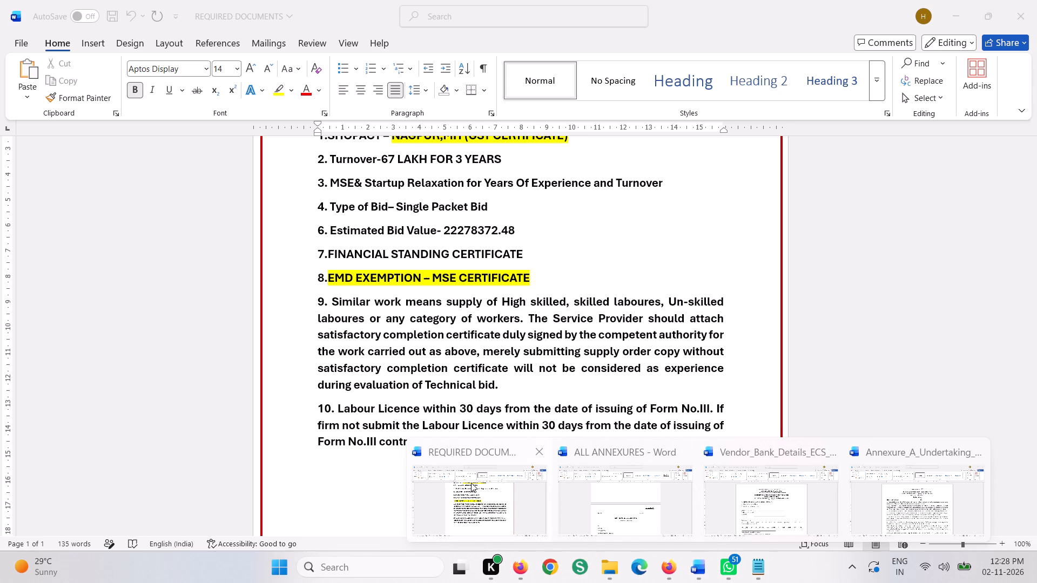
{"action": "scroll", "coordinate": [377, 395], "scroll_direction": "up", "scroll_amount": 2}
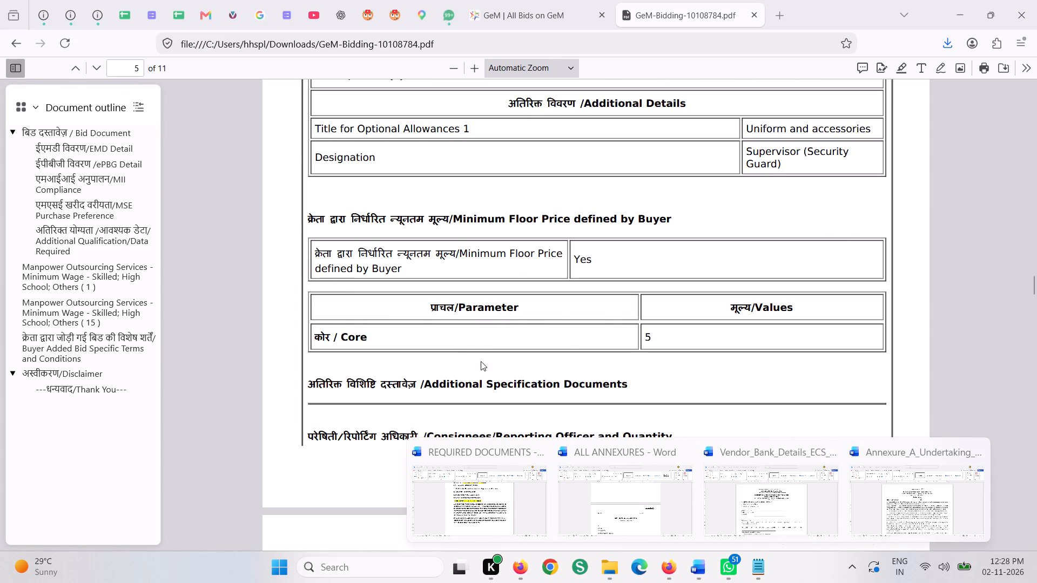
{"action": "left_click", "coordinate": [476, 490]}
{"action": "scroll", "coordinate": [454, 267], "scroll_direction": "up", "scroll_amount": 2}
{"action": "left_click", "coordinate": [410, 279]}
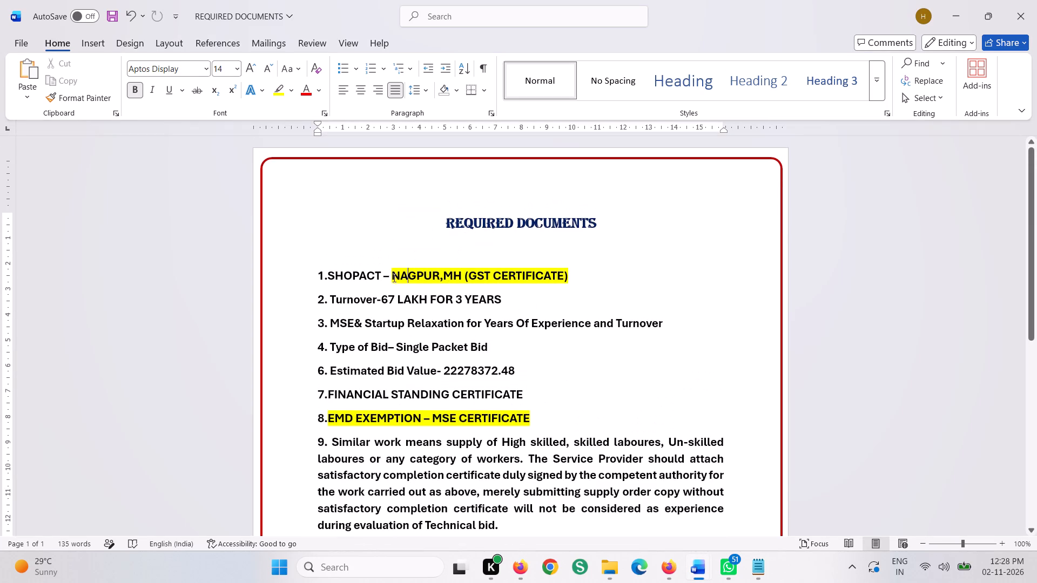
{"action": "left_click_drag", "start_coordinate": [390, 275], "coordinate": [757, 582]}
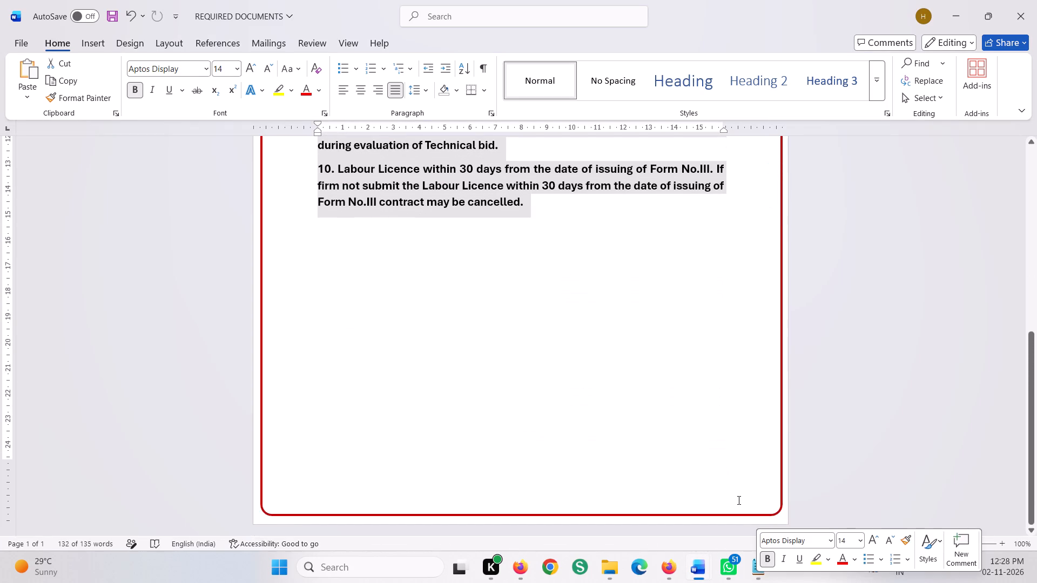
{"action": "key", "text": "BackSpace"}
{"action": "key", "text": "BackSpace"}
{"action": "type", "text": "DELHI"}
Add PSARA LICENCE as item 2 of the REQUIRED DOCUMENTS list and start item 3.
{"action": "key", "text": "Return"}
{"action": "type", "text": "2."}
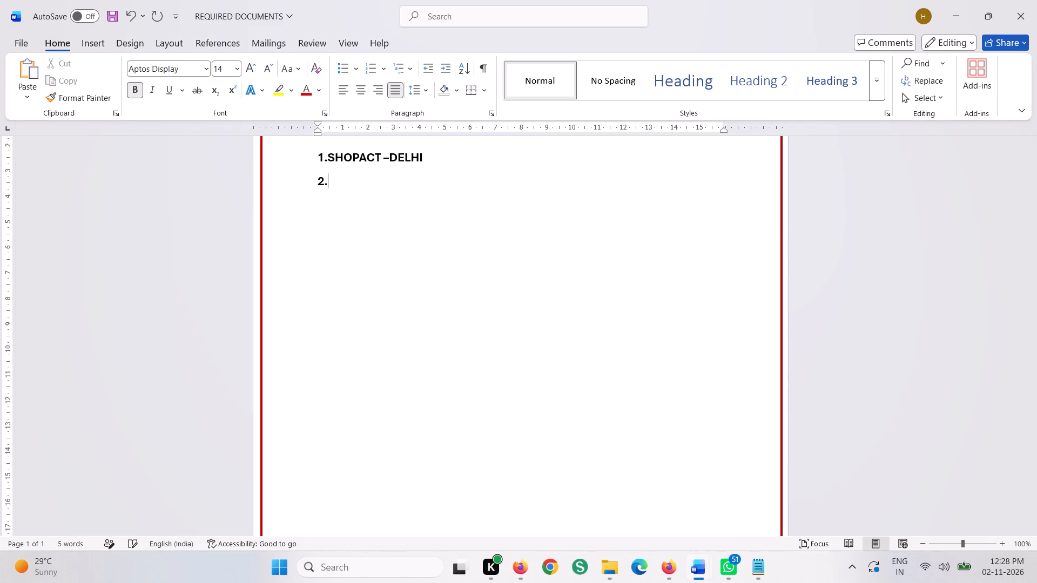
{"action": "type", "text": "PSARA"}
{"action": "key", "text": "space"}
{"action": "type", "text": "LICENCE"}
{"action": "key", "text": "space"}
{"action": "key", "text": "Return"}
{"action": "type", "text": "3."}
Read pages 5 to 7 of the bid document for the buyer's minimum floor price and consignee details, ending back in REQUIRED DOCUMENTS.
{"action": "key", "text": "alt+Tab"}
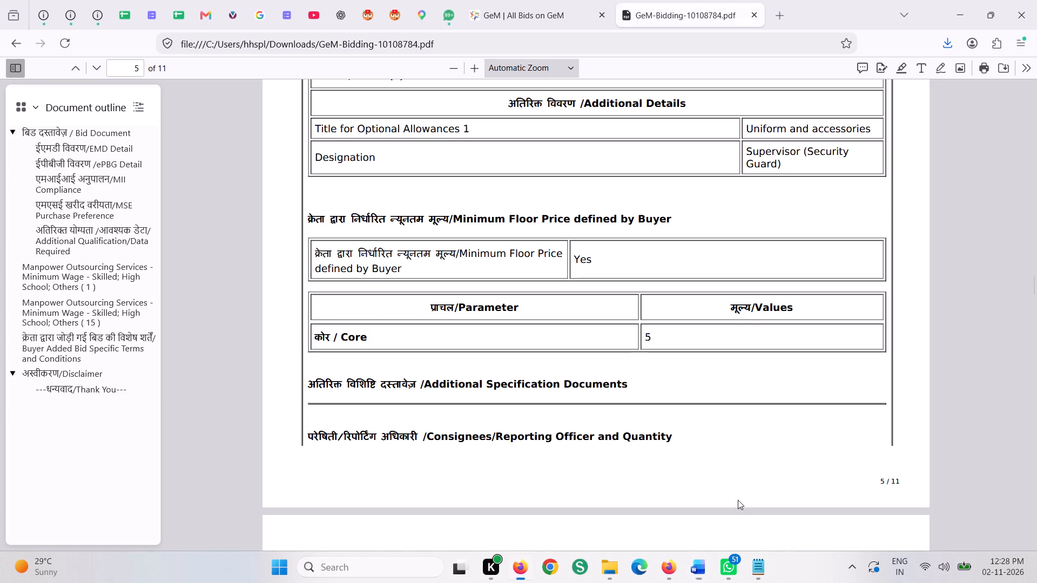
{"action": "scroll", "coordinate": [738, 500], "scroll_direction": "up", "scroll_amount": 4}
{"action": "scroll", "coordinate": [690, 430], "scroll_direction": "down", "scroll_amount": 5}
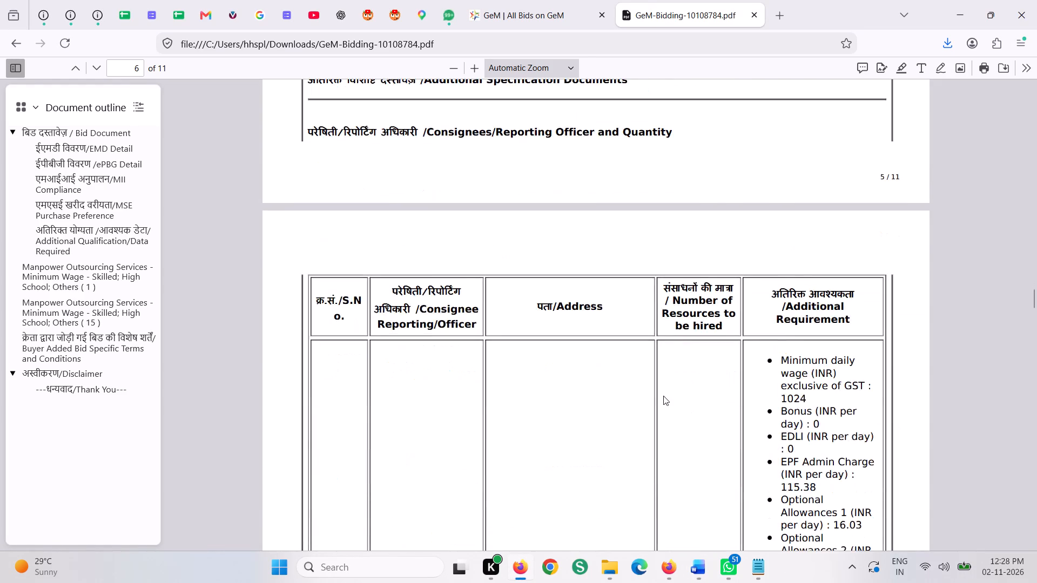
{"action": "scroll", "coordinate": [663, 396], "scroll_direction": "down", "scroll_amount": 1}
{"action": "key", "text": "alt+Tab"}
{"action": "key", "text": "alt+Tab"}
{"action": "scroll", "coordinate": [648, 392], "scroll_direction": "down", "scroll_amount": 1}
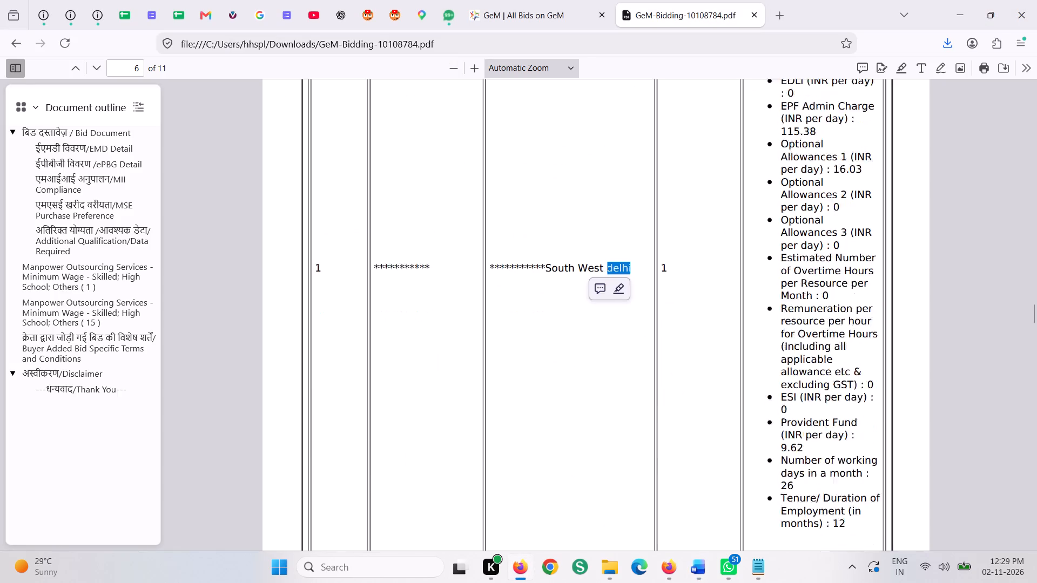
{"action": "scroll", "coordinate": [697, 378], "scroll_direction": "down", "scroll_amount": 2}
{"action": "key", "text": "alt+Tab"}
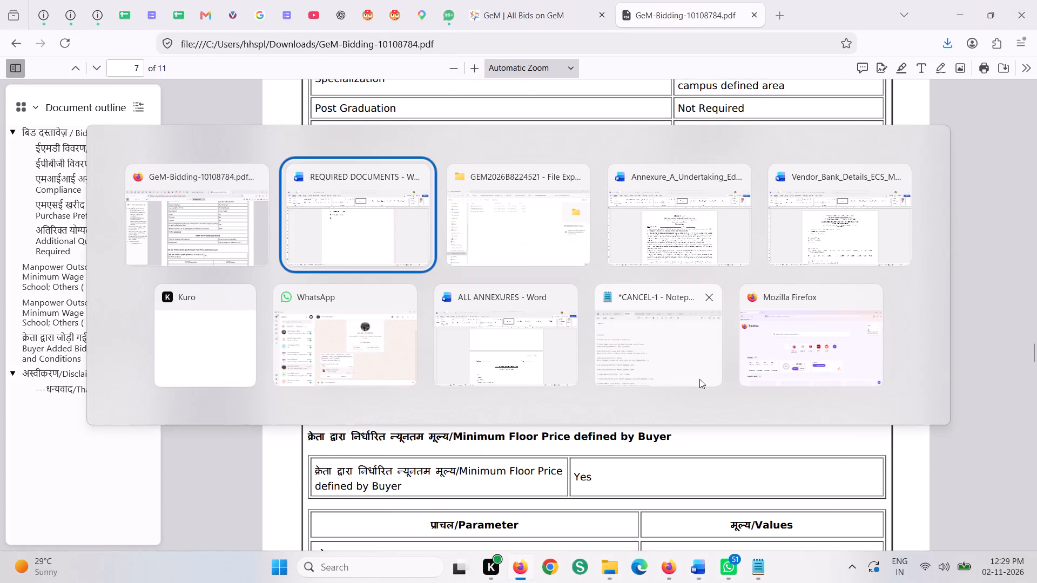
{"action": "key", "text": "alt+Tab"}
{"action": "key", "text": "alt+Tab"}
{"action": "left_click", "coordinate": [529, 568]}
{"action": "left_click", "coordinate": [529, 570]}
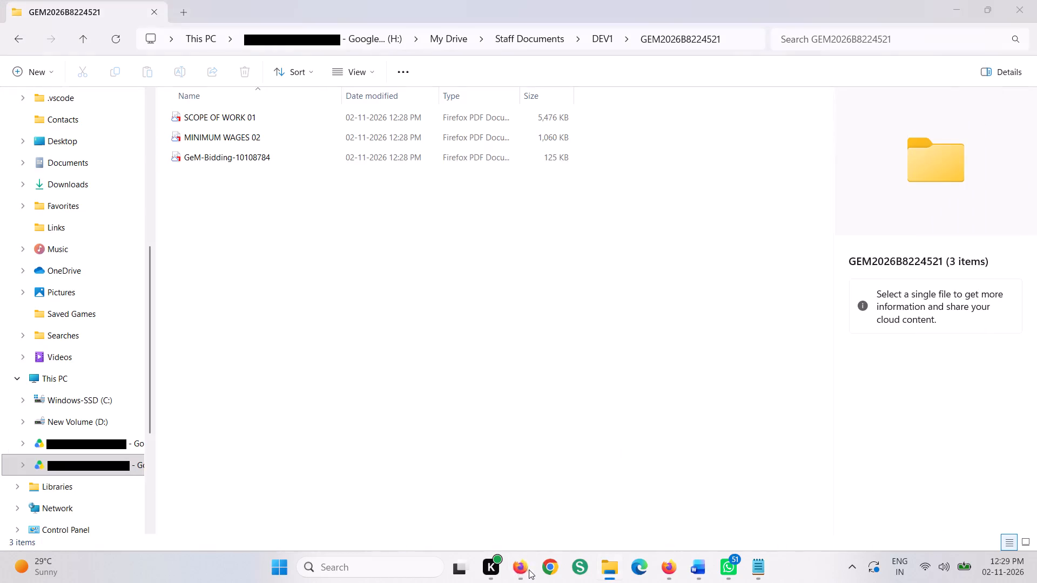
{"action": "scroll", "coordinate": [603, 347], "scroll_direction": "down", "scroll_amount": 1}
{"action": "key", "text": "alt+Tab"}
{"action": "key", "text": "alt+Tab"}
{"action": "key", "text": "alt+Tab"}
{"action": "left_click", "coordinate": [670, 570]}
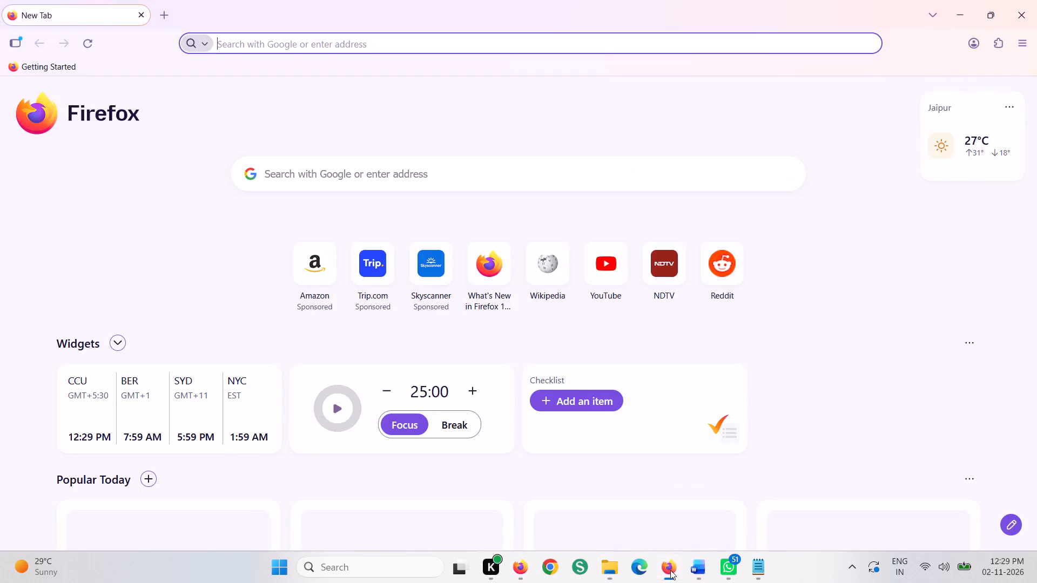
{"action": "left_click", "coordinate": [670, 570]}
{"action": "left_click", "coordinate": [701, 566]}
{"action": "left_click", "coordinate": [444, 502]}
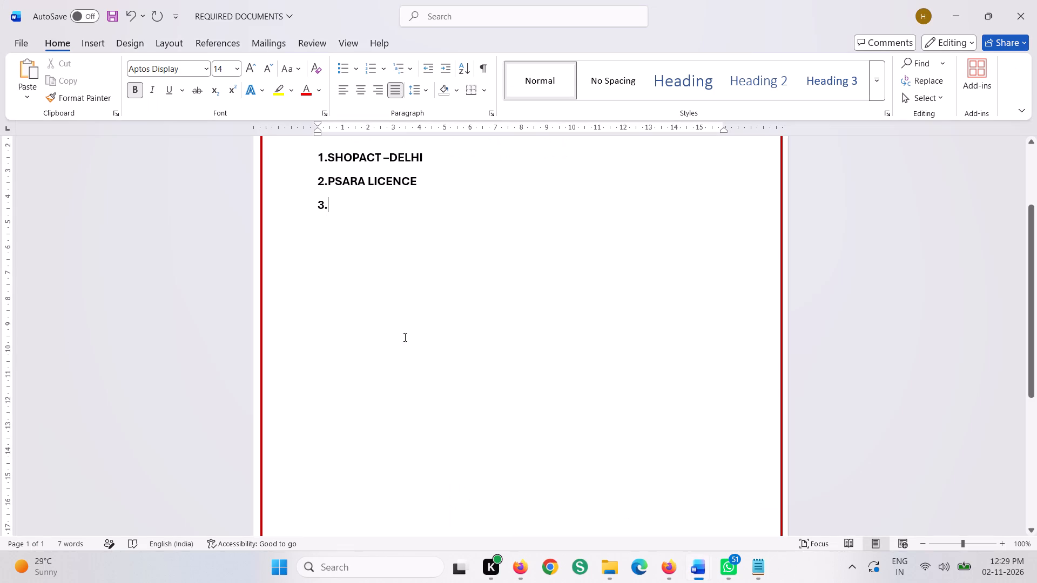
Complete item 3 of the list as SERVICE CHARGE-5%, with SERVICE spelled correctly.
{"action": "type", "text": "SERVIC CHARGE-5"}
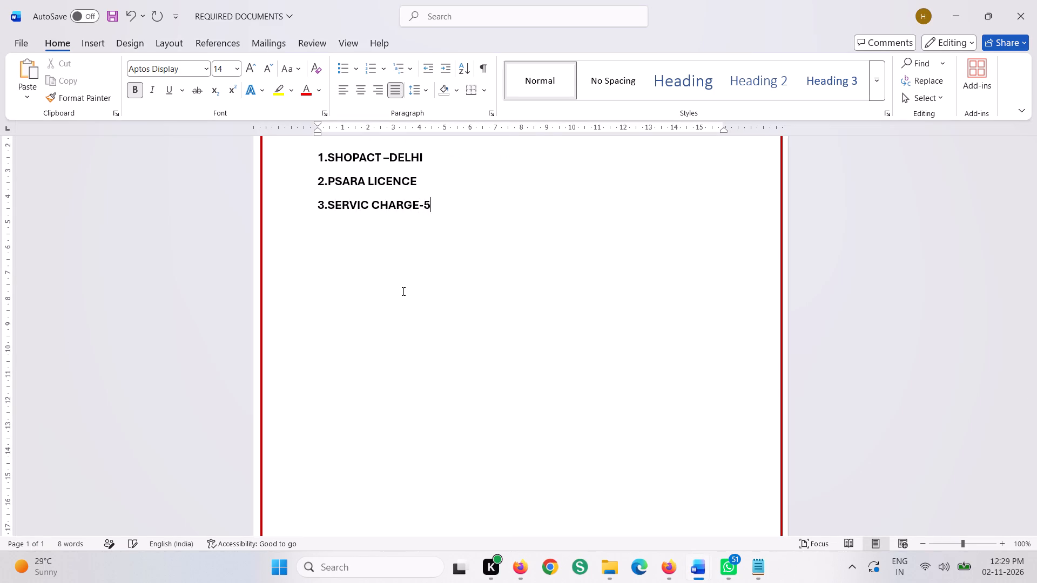
{"action": "key", "text": "shift+percent"}
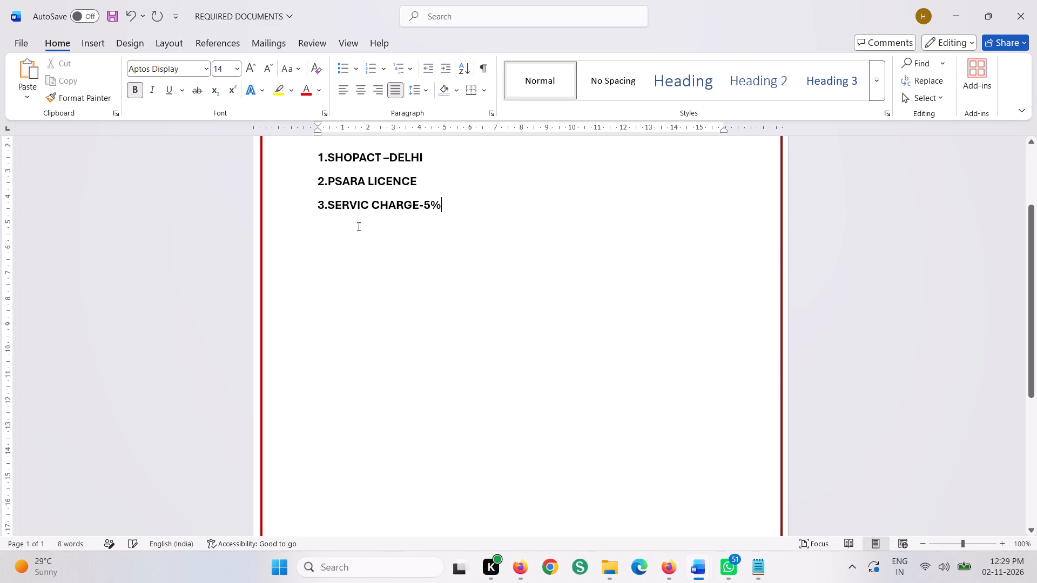
{"action": "left_click", "coordinate": [369, 204]}
{"action": "key", "text": "e"}
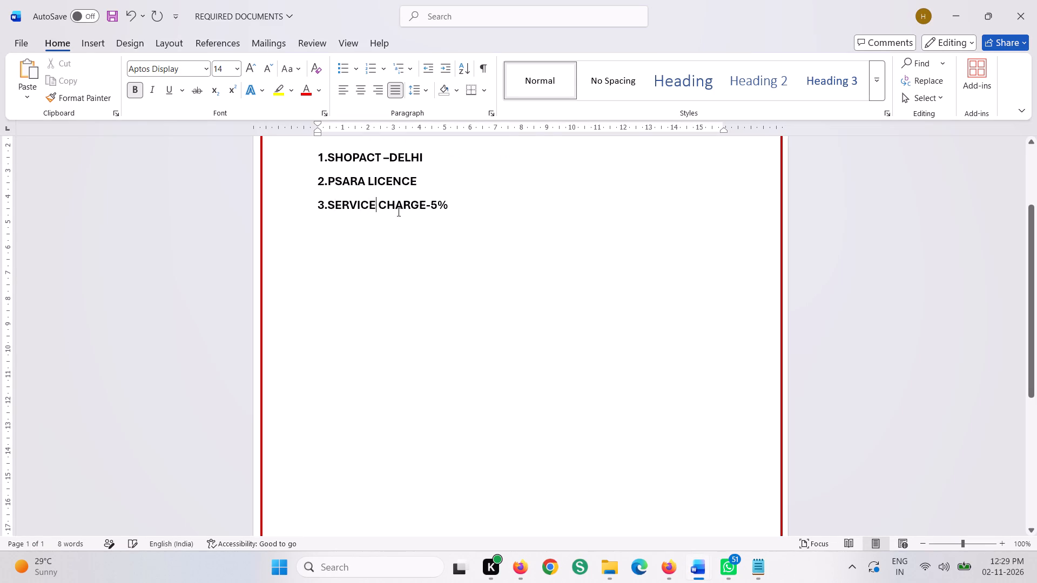
{"action": "left_click", "coordinate": [464, 206]}
Start item 4 in the list and copy the label Type of Bid from page 2 of the bid document.
{"action": "key", "text": "Return"}
{"action": "key", "text": "4"}
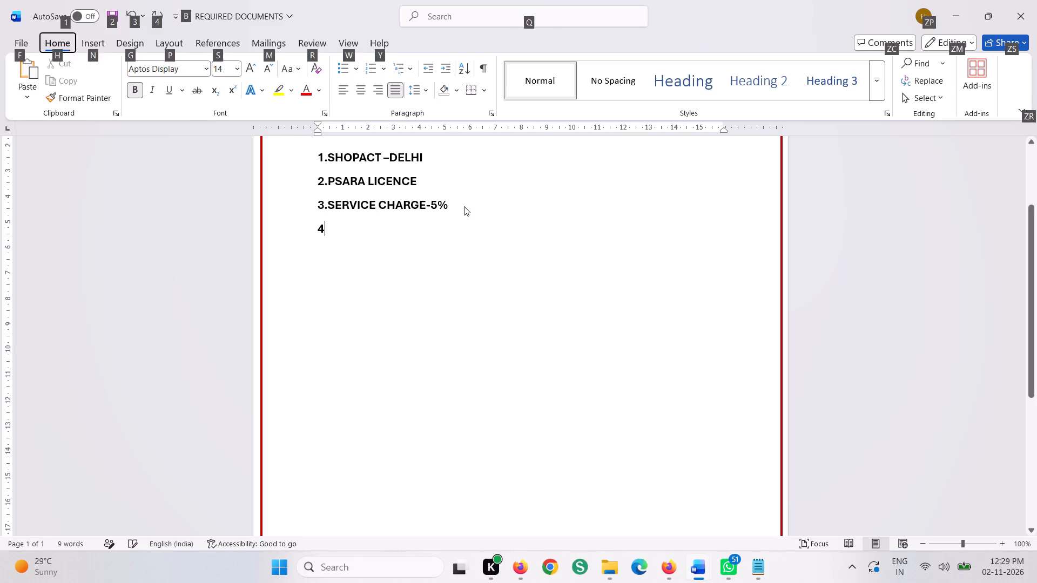
{"action": "key", "text": "alt+Tab"}
{"action": "key", "text": "alt+Tab"}
{"action": "key", "text": "period"}
{"action": "key", "text": "alt+Tab"}
{"action": "key", "text": "alt+Tab"}
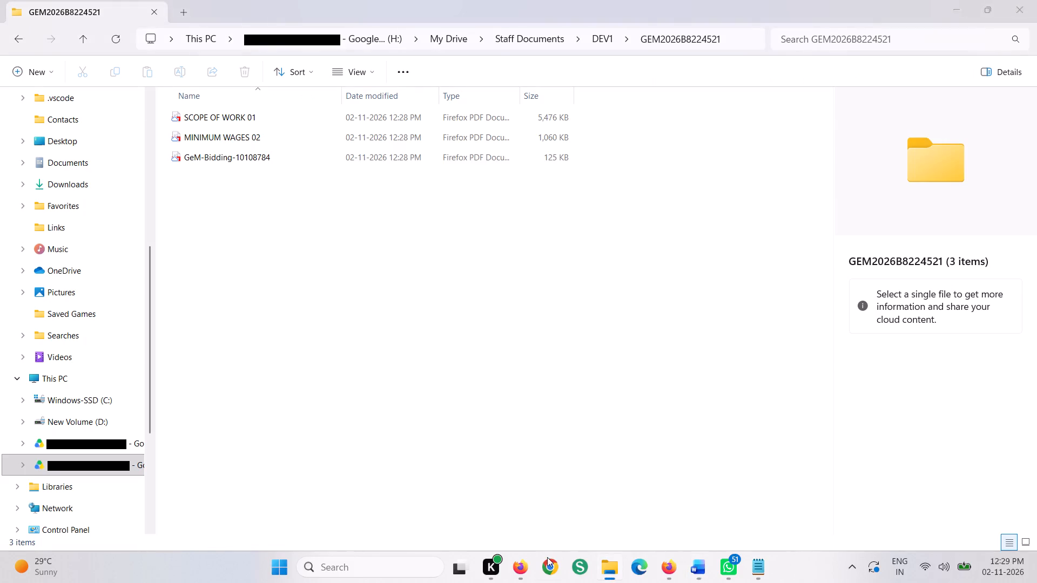
{"action": "key", "text": "alt+Tab"}
{"action": "left_click", "coordinate": [522, 568]}
{"action": "scroll", "coordinate": [554, 355], "scroll_direction": "up", "scroll_amount": 14}
{"action": "scroll", "coordinate": [553, 308], "scroll_direction": "up", "scroll_amount": 2}
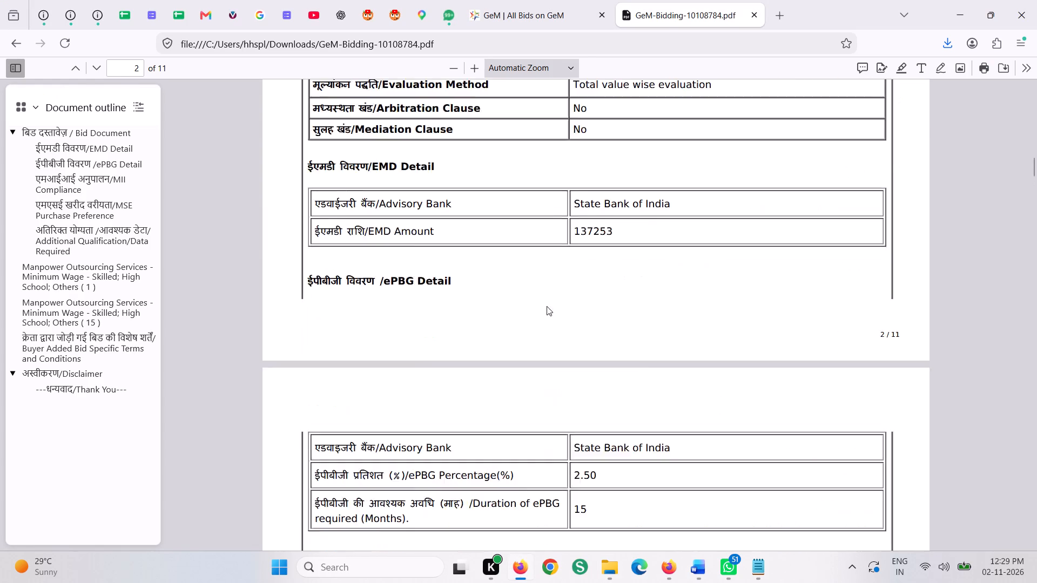
{"action": "scroll", "coordinate": [551, 306], "scroll_direction": "up", "scroll_amount": 1}
{"action": "scroll", "coordinate": [560, 310], "scroll_direction": "down", "scroll_amount": 1}
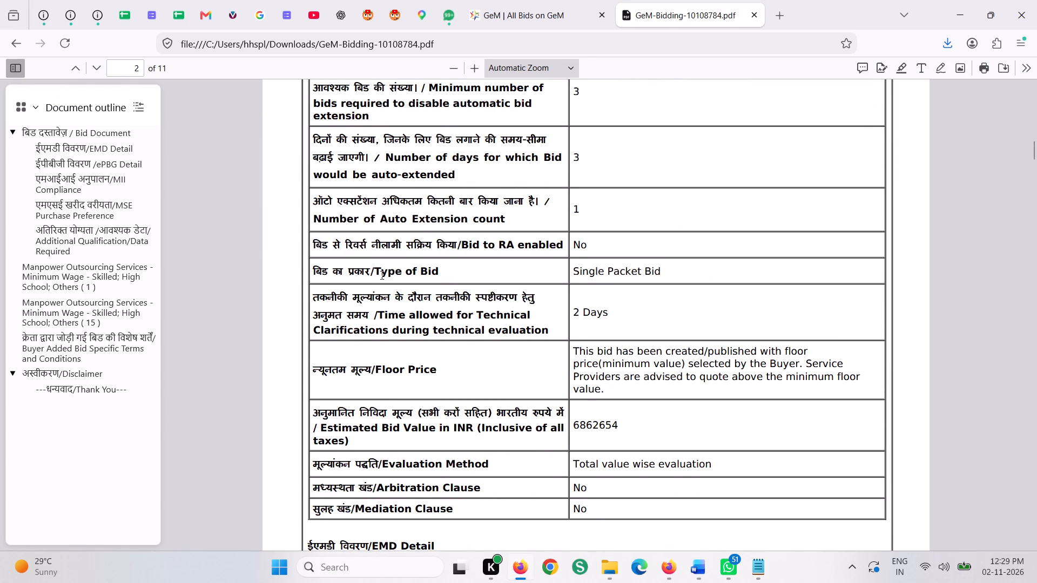
{"action": "left_click", "coordinate": [387, 267]}
{"action": "left_click_drag", "start_coordinate": [387, 267], "coordinate": [432, 270], "text": "ctrl"}
{"action": "key", "text": "ctrl+c"}
{"action": "key", "text": "ctrl+c"}
{"action": "key", "text": "ctrl+c"}
{"action": "key", "text": "ctrl+c"}
{"action": "key", "text": "alt+Tab"}
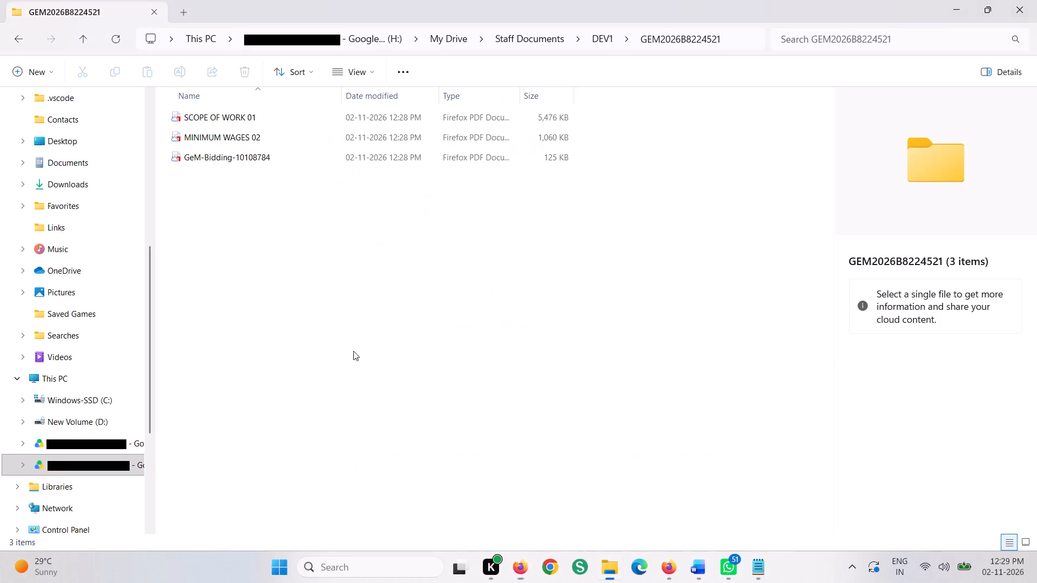
{"action": "key", "text": "alt+Tab"}
{"action": "left_click", "coordinate": [671, 567]}
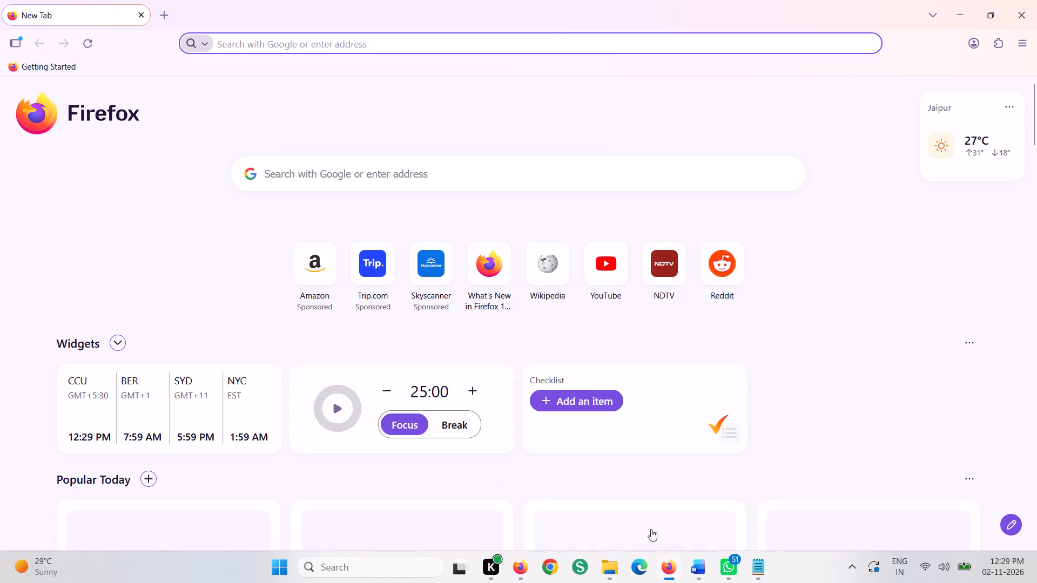
{"action": "left_click", "coordinate": [668, 568]}
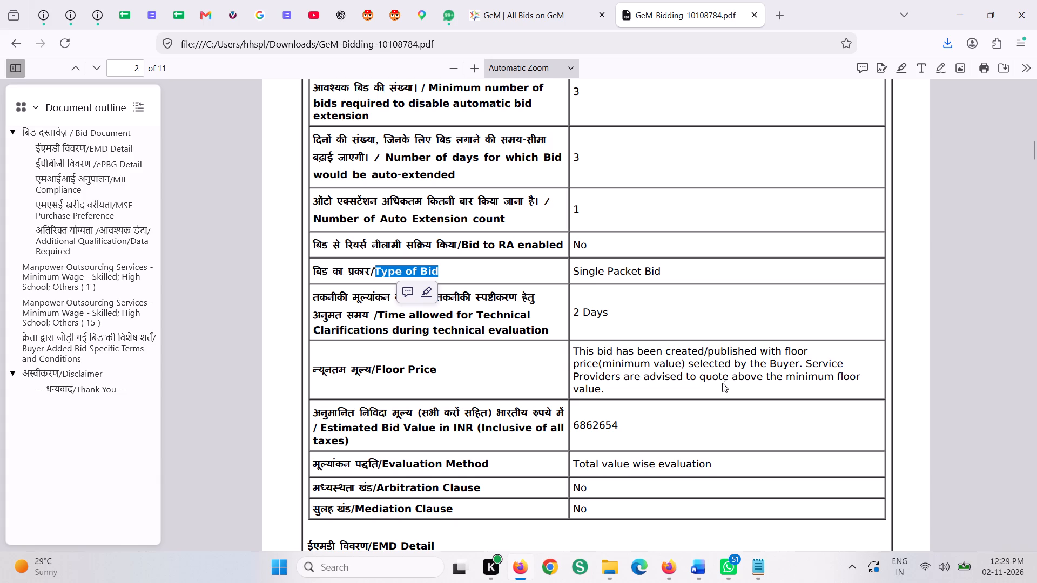
{"action": "key", "text": "ctrl+c"}
{"action": "key", "text": "ctrl+c"}
{"action": "key", "text": "ctrl+c"}
Fill item 4 with the copied label, a hyphen and the bid document's value, reading Type of Bid- Single Packet Bid.
{"action": "left_click", "coordinate": [694, 563]}
{"action": "left_click", "coordinate": [452, 497]}
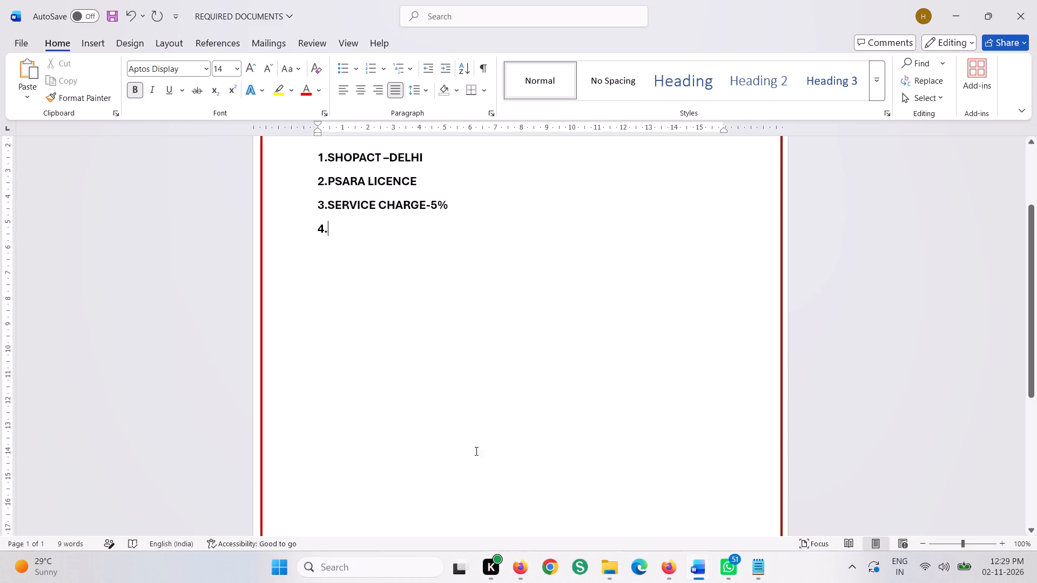
{"action": "key", "text": "ctrl+v"}
{"action": "key", "text": "minus"}
{"action": "key", "text": "alt+Tab"}
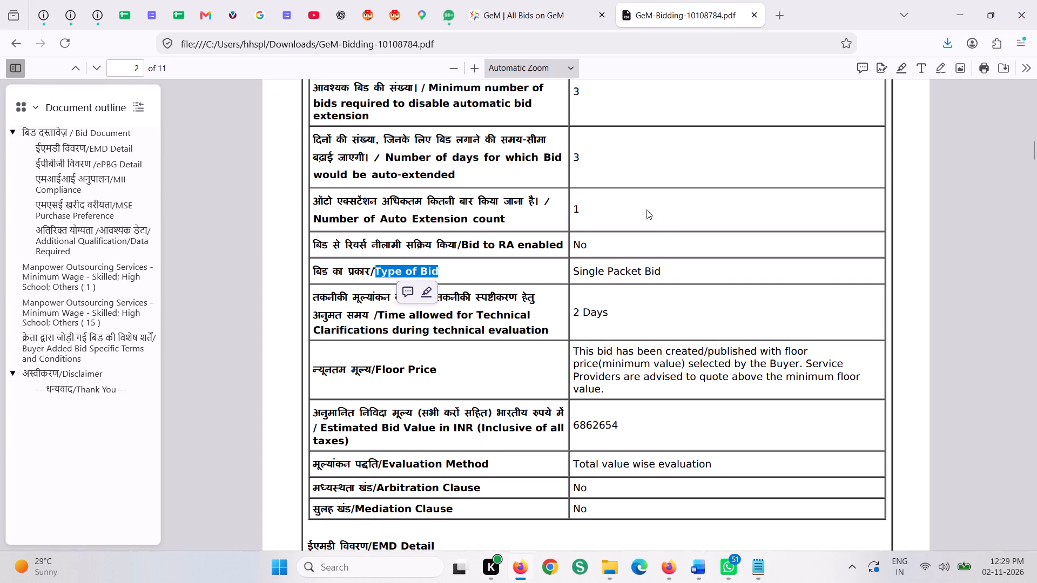
{"action": "triple_click", "coordinate": [608, 267]}
{"action": "key", "text": "ctrl+c"}
{"action": "key", "text": "ctrl+c"}
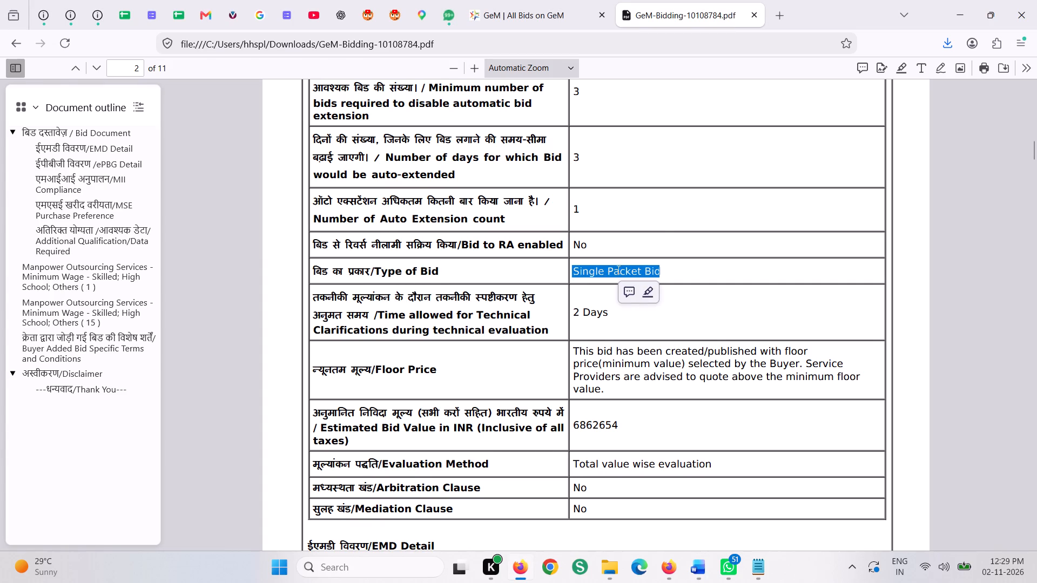
{"action": "key", "text": "alt+Tab"}
{"action": "key", "text": "ctrl+v"}
Add item 5 with the label Estimated Bid Value copied from page 2 of the bid document, followed by a hyphen.
{"action": "key", "text": "Return"}
{"action": "type", "text": "5."}
{"action": "key", "text": "alt+Tab"}
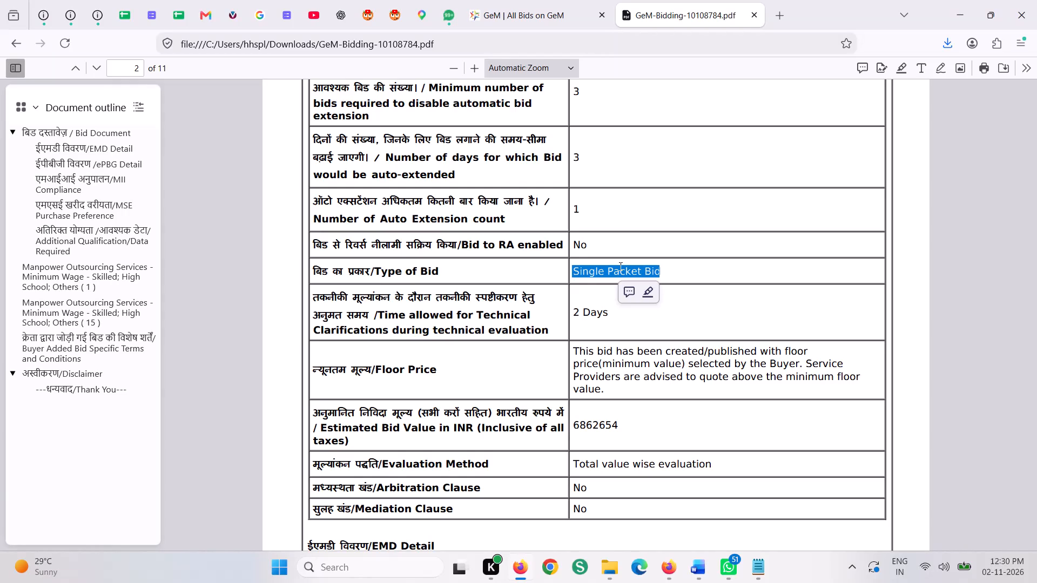
{"action": "key", "text": "ctrl+c"}
{"action": "key", "text": "ctrl+c"}
{"action": "key", "text": "alt+Tab"}
{"action": "key", "text": "alt+Tab"}
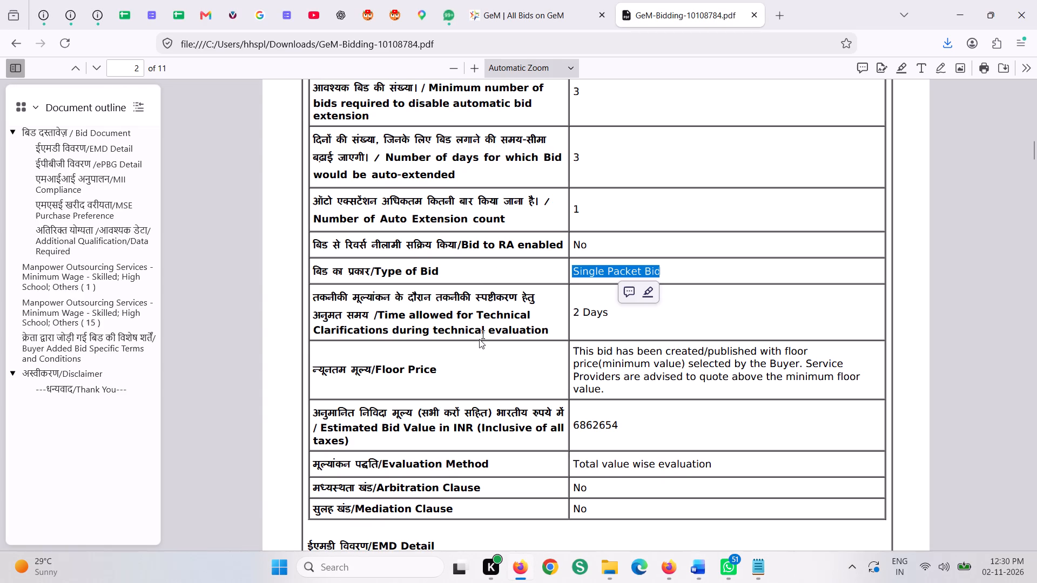
{"action": "left_click", "coordinate": [332, 426]}
{"action": "left_click_drag", "start_coordinate": [332, 426], "coordinate": [419, 430]}
{"action": "key", "text": "ctrl+c"}
{"action": "key", "text": "ctrl+c"}
{"action": "key", "text": "ctrl+c"}
{"action": "key", "text": "ctrl+c"}
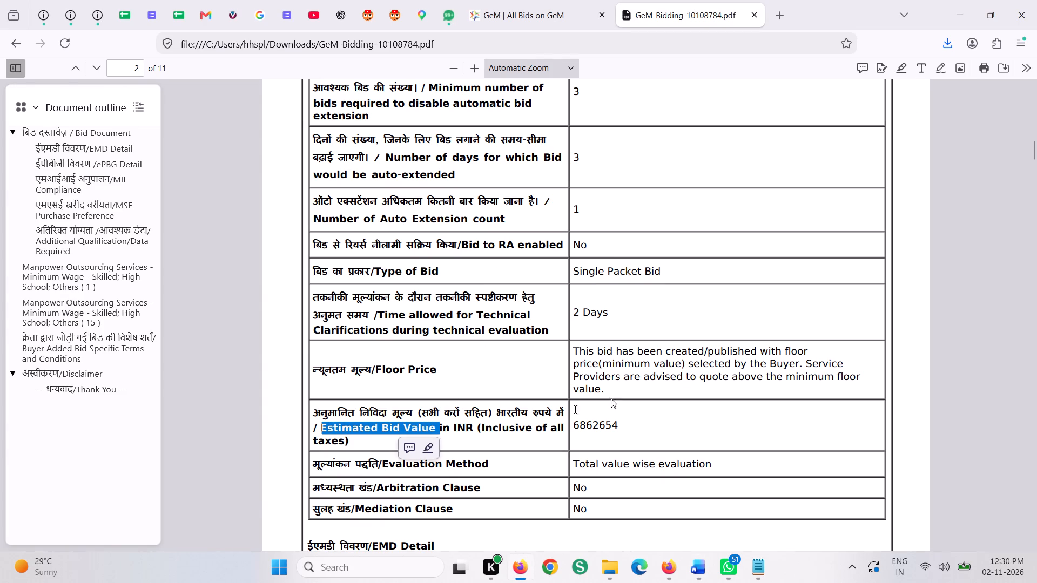
{"action": "key", "text": "alt+Tab"}
{"action": "key", "text": "ctrl+v"}
{"action": "key", "text": "minus"}
Copy the estimated bid value 6862654 from the bid document into item 5 after the hyphen.
{"action": "key", "text": "alt+Tab"}
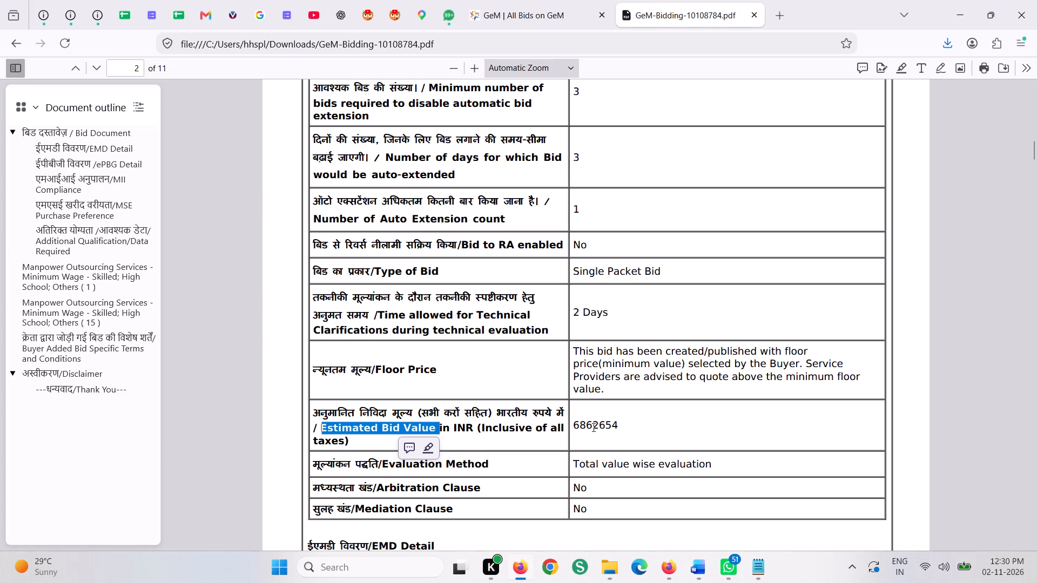
{"action": "triple_click", "coordinate": [591, 429]}
{"action": "key", "text": "ctrl+c"}
{"action": "key", "text": "ctrl+c"}
{"action": "key", "text": "alt+Tab"}
{"action": "key", "text": "ctrl+v"}
Add item 6 from page 1 of the bid document, MSE Relaxation for Years Of Experience and Turnover, joined onto one line.
{"action": "key", "text": "Return"}
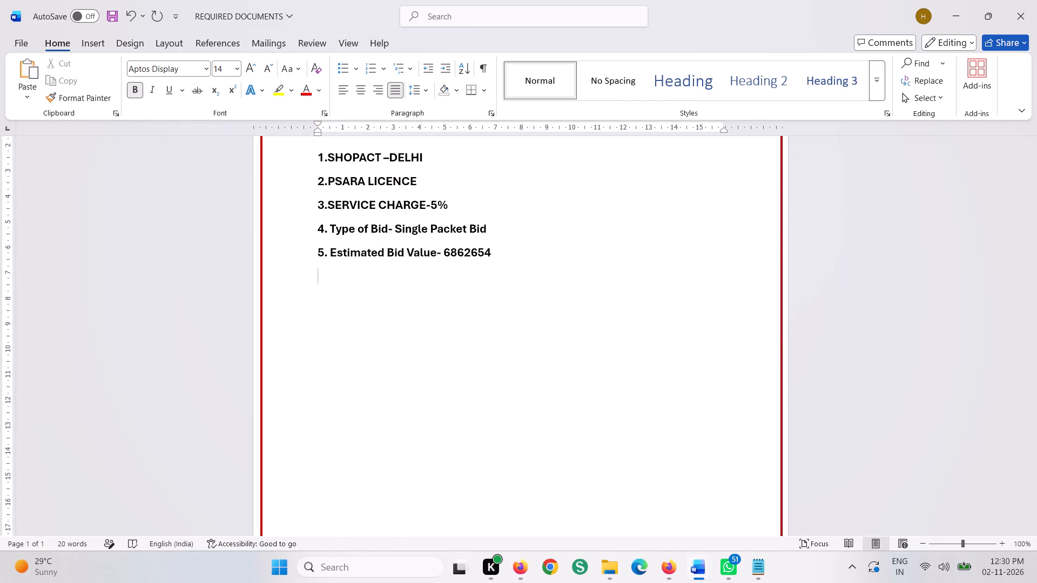
{"action": "type", "text": "6."}
{"action": "key", "text": "alt+Tab"}
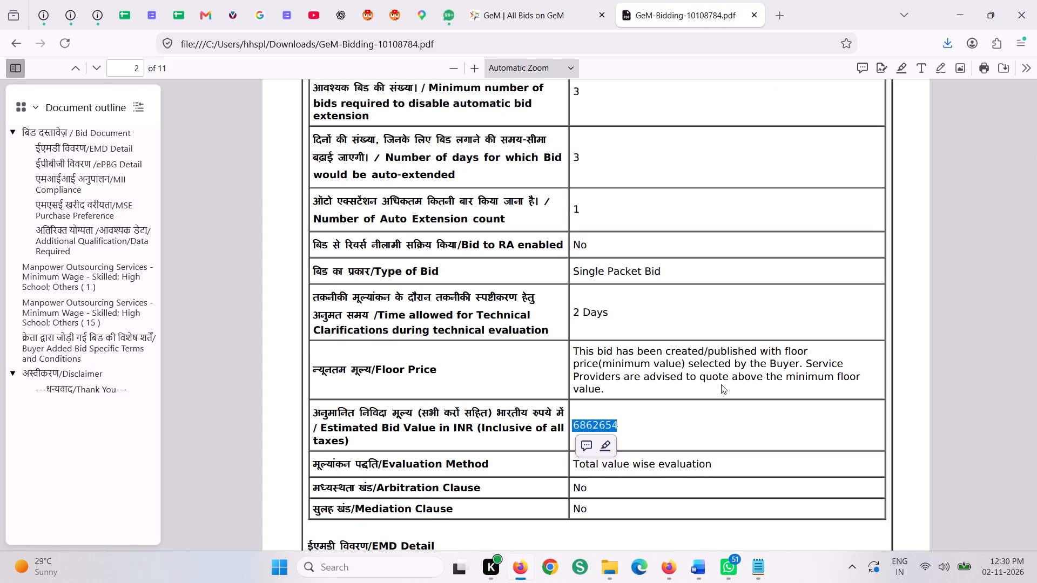
{"action": "scroll", "coordinate": [712, 364], "scroll_direction": "up", "scroll_amount": 2}
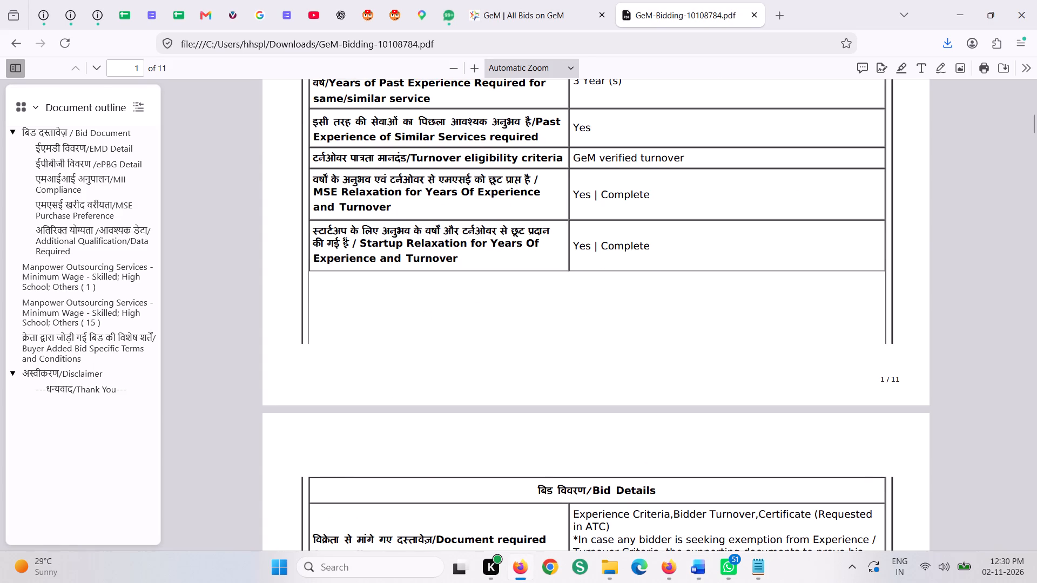
{"action": "left_click", "coordinate": [317, 192]}
{"action": "left_click_drag", "start_coordinate": [317, 192], "coordinate": [369, 204]}
{"action": "key", "text": "ctrl+c"}
{"action": "key", "text": "ctrl+c"}
{"action": "key", "text": "alt+Tab"}
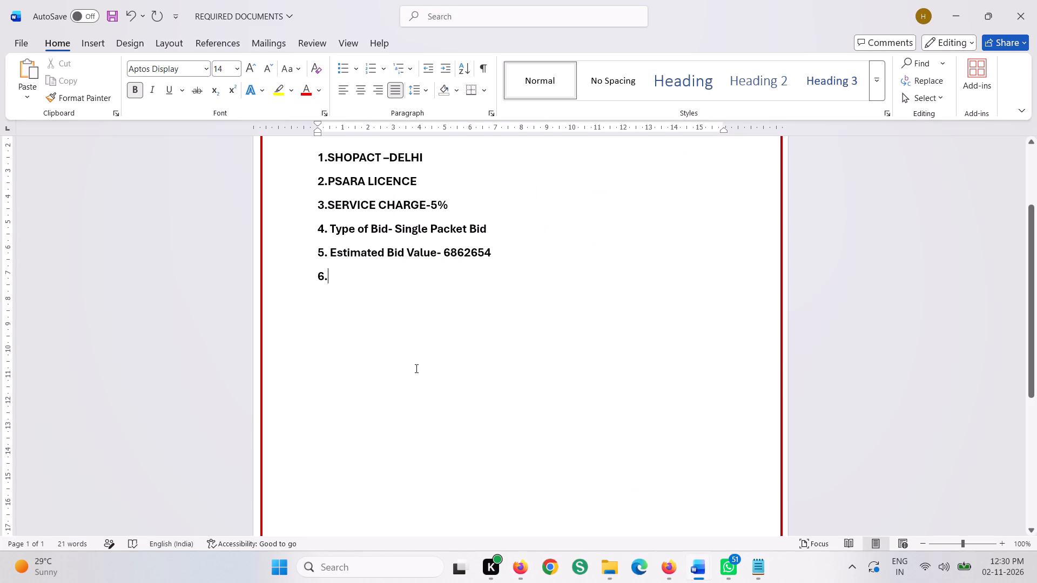
{"action": "key", "text": "ctrl+v"}
{"action": "left_click", "coordinate": [315, 297]}
{"action": "key", "text": "BackSpace"}
{"action": "key", "text": "space"}
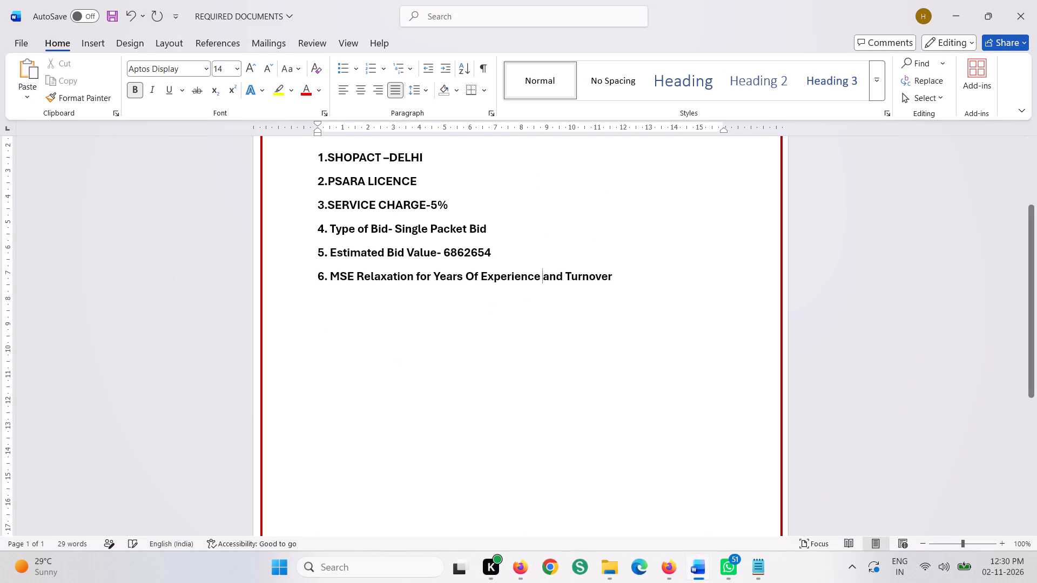
Insert & STARTUP after MSE in item 6, following the Startup relaxation row on page 1 of the bid document.
{"action": "key", "text": "alt+Tab"}
{"action": "double_click", "coordinate": [391, 243]}
{"action": "key", "text": "ctrl+c"}
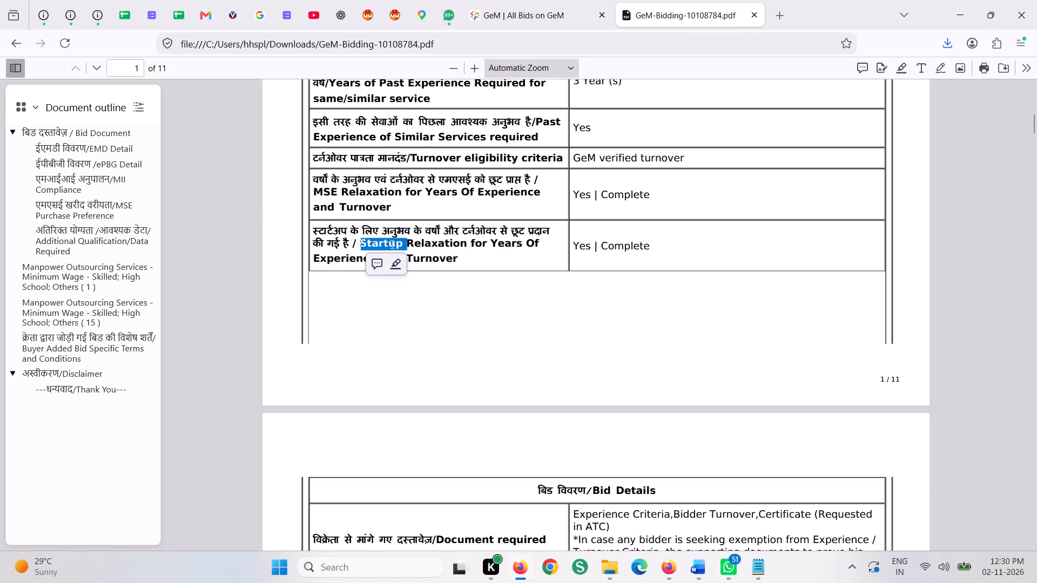
{"action": "key", "text": "ctrl+c"}
{"action": "key", "text": "alt+Tab"}
{"action": "left_click", "coordinate": [353, 275]}
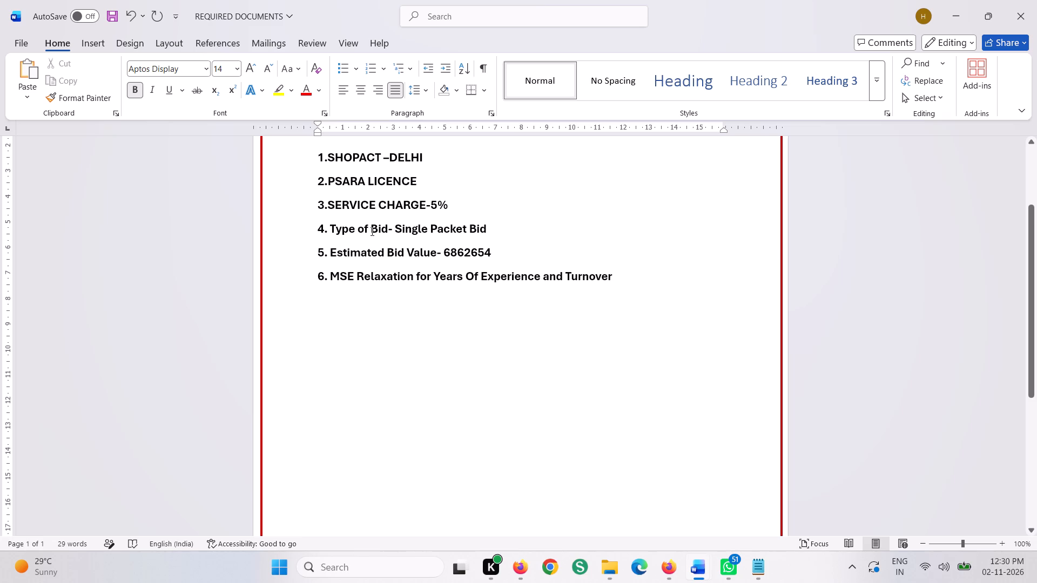
{"action": "key", "text": "shift+ampersand"}
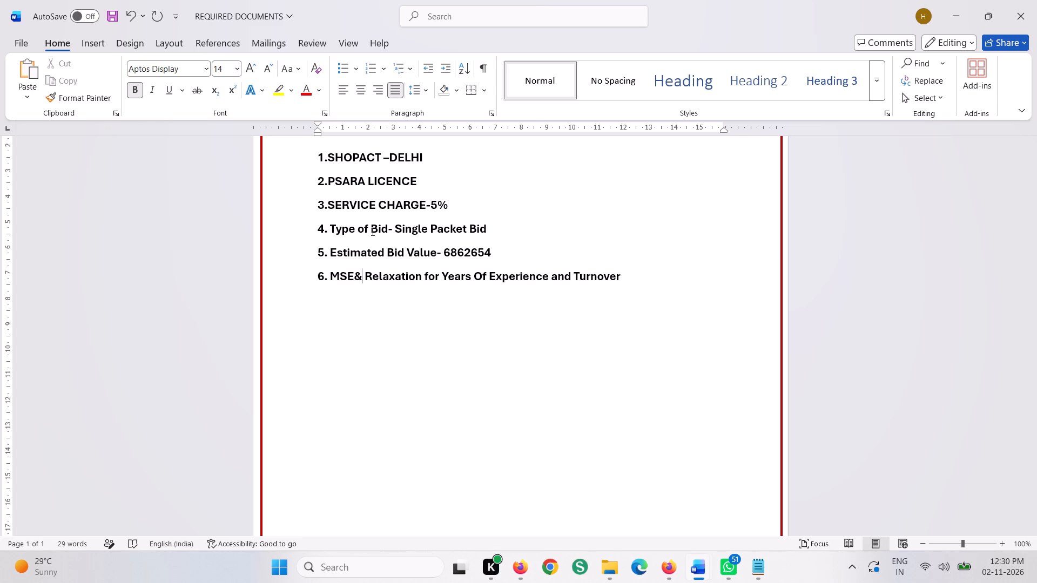
{"action": "key", "text": "space"}
{"action": "type", "text": "STARTUP"}
{"action": "key", "text": "space"}
Complete item 6 with a hyphen and YES after Turnover, per the relaxation rows of the bid document.
{"action": "key", "text": "alt+Tab"}
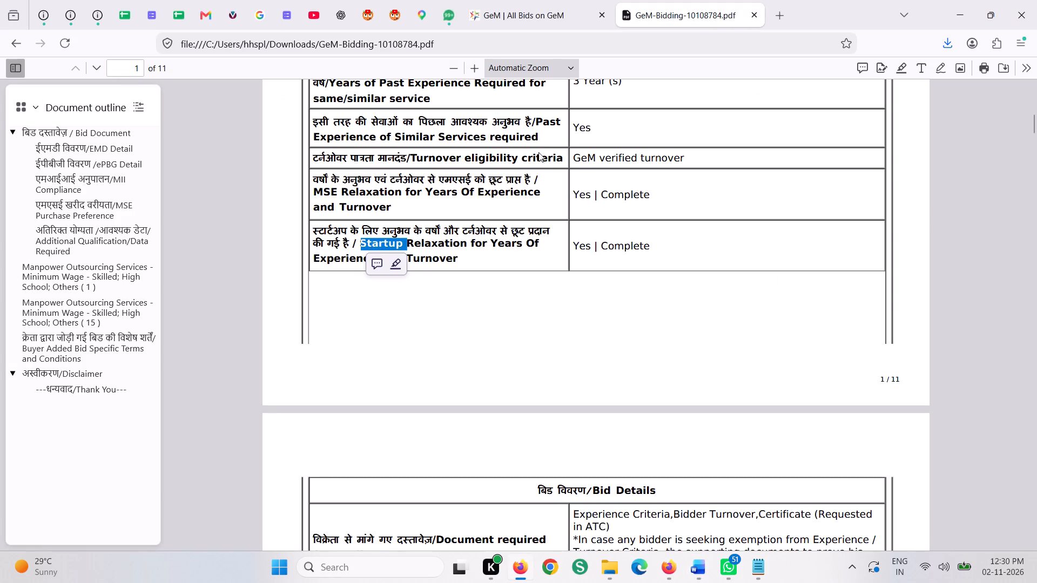
{"action": "key", "text": "alt+Tab"}
{"action": "left_click", "coordinate": [693, 282]}
{"action": "type", "text": "- YES"}
{"action": "key", "text": "space"}
Add item 7 with the label Turnover copied from the minimum average annual turnover row on page 1, followed by a hyphen.
{"action": "key", "text": "alt+Tab"}
{"action": "scroll", "coordinate": [555, 192], "scroll_direction": "up", "scroll_amount": 1}
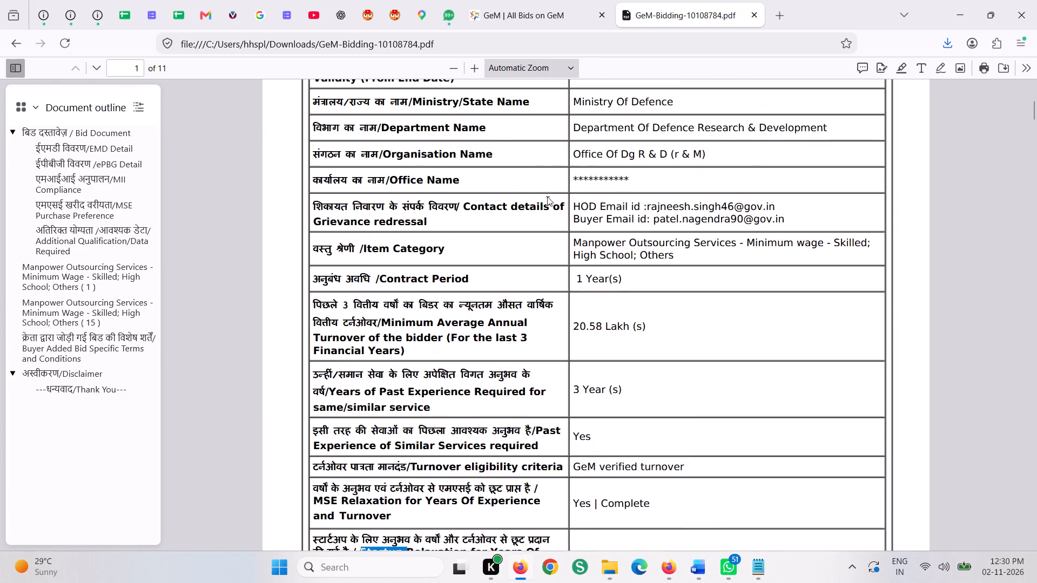
{"action": "key", "text": "alt+Tab"}
{"action": "key", "text": "alt+Tab"}
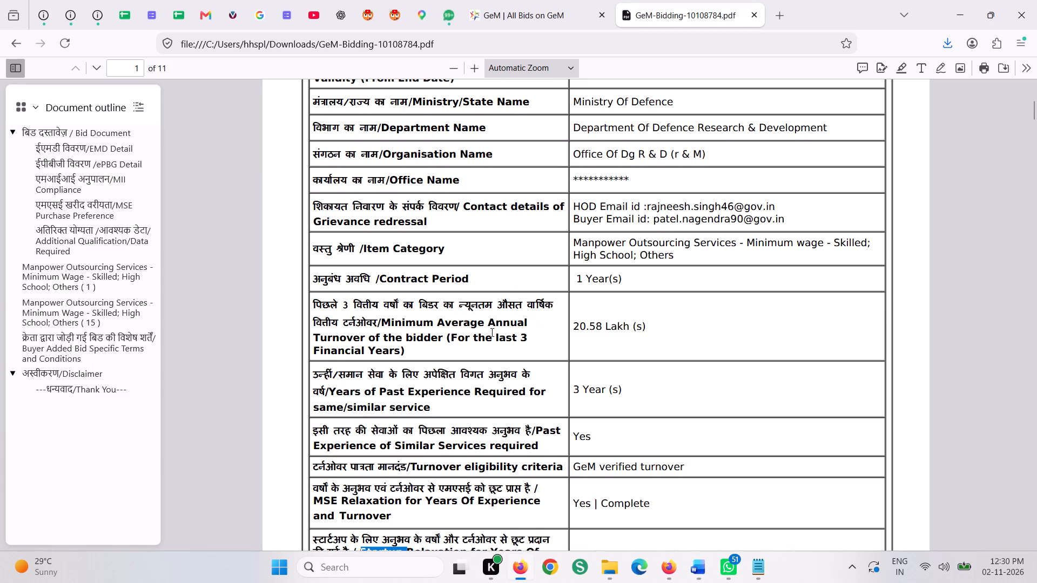
{"action": "double_click", "coordinate": [354, 340]}
{"action": "key", "text": "ctrl+c"}
{"action": "key", "text": "ctrl+c"}
{"action": "key", "text": "alt+Tab"}
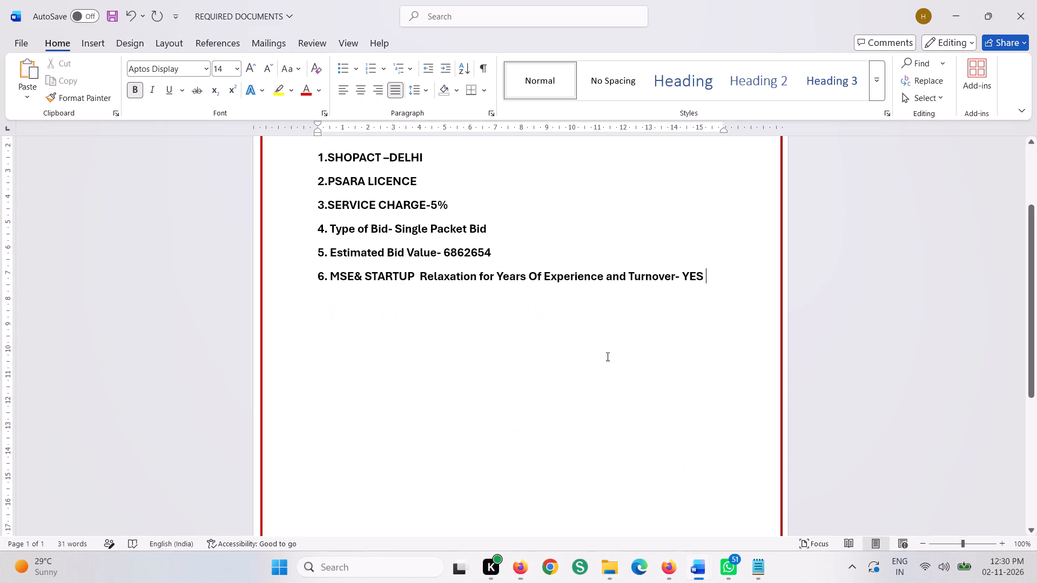
{"action": "key", "text": "Return"}
{"action": "type", "text": "7."}
{"action": "key", "text": "ctrl+v"}
{"action": "key", "text": "minus"}
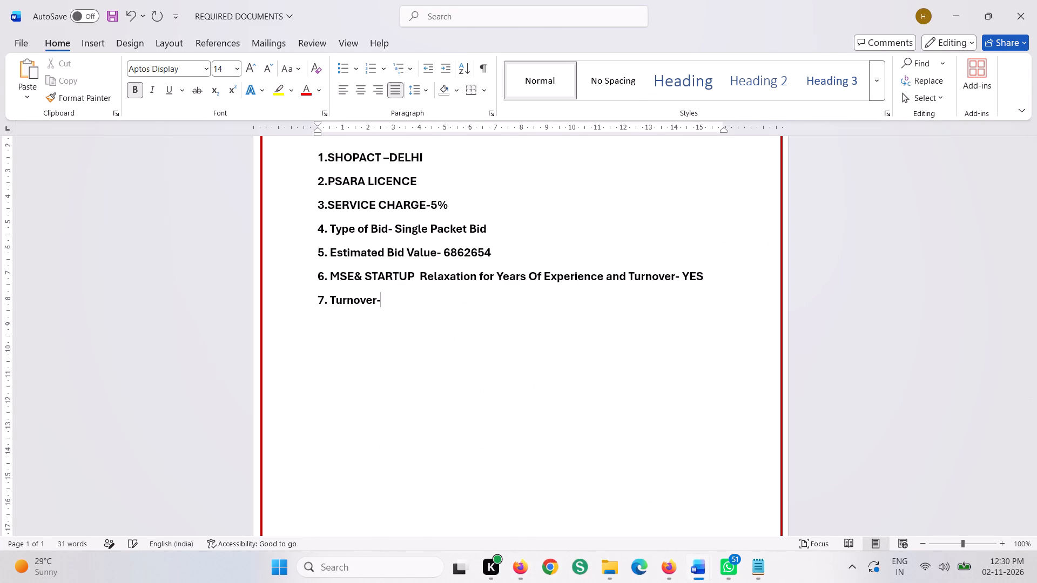
Fill in item 7 after the hyphen with the turnover requirement 21 LAKH FOR 3 YEARS.
{"action": "key", "text": "alt+Tab"}
{"action": "key", "text": "alt+Tab"}
{"action": "type", "text": "20."}
{"action": "key", "text": "BackSpace"}
{"action": "key", "text": "BackSpace"}
{"action": "type", "text": "1 LAKH FORT"}
{"action": "key", "text": "space"}
{"action": "key", "text": "BackSpace"}
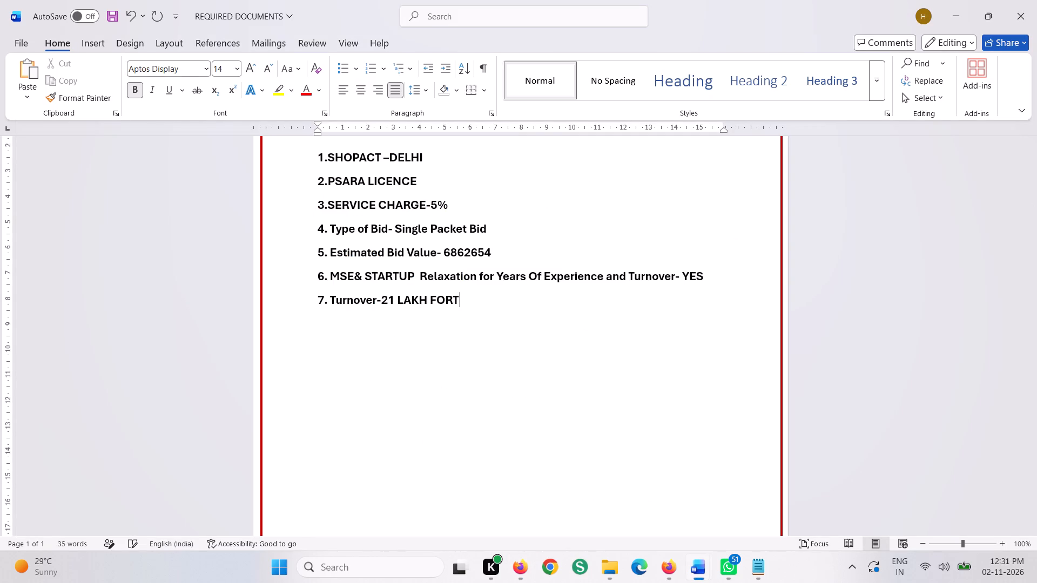
{"action": "key", "text": "BackSpace"}
{"action": "key", "text": "space"}
{"action": "type", "text": "3 YEARS"}
{"action": "key", "text": "space"}
Examine the rest of the bid document, including the linked minimum wages undertaking and the manpower technical specifications, for further requirements.
{"action": "key", "text": "alt+Tab"}
{"action": "scroll", "coordinate": [685, 275], "scroll_direction": "down", "scroll_amount": 1}
{"action": "scroll", "coordinate": [585, 284], "scroll_direction": "down", "scroll_amount": 2}
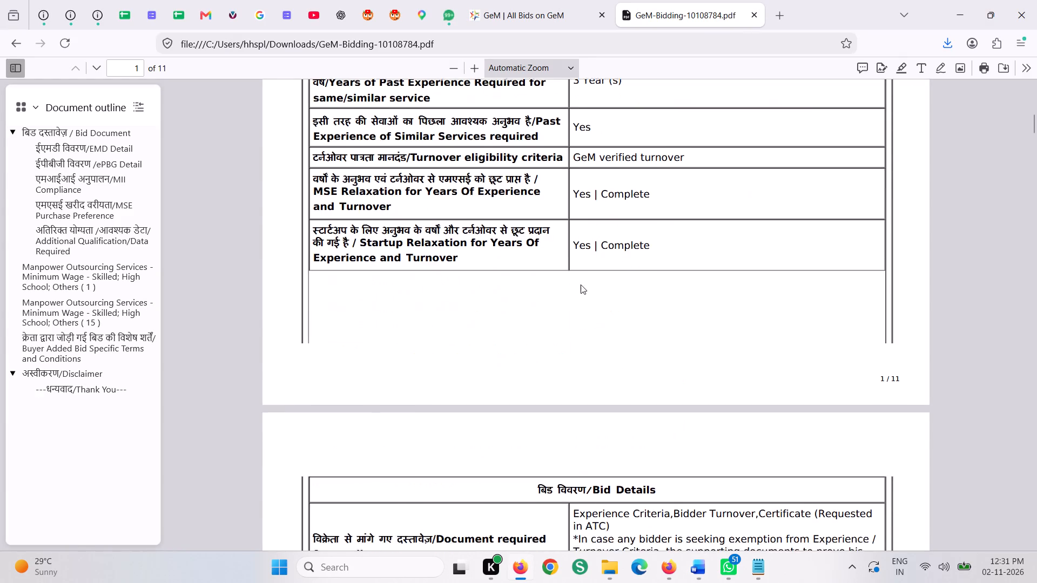
{"action": "scroll", "coordinate": [581, 284], "scroll_direction": "down", "scroll_amount": 1}
{"action": "key", "text": "alt+Tab"}
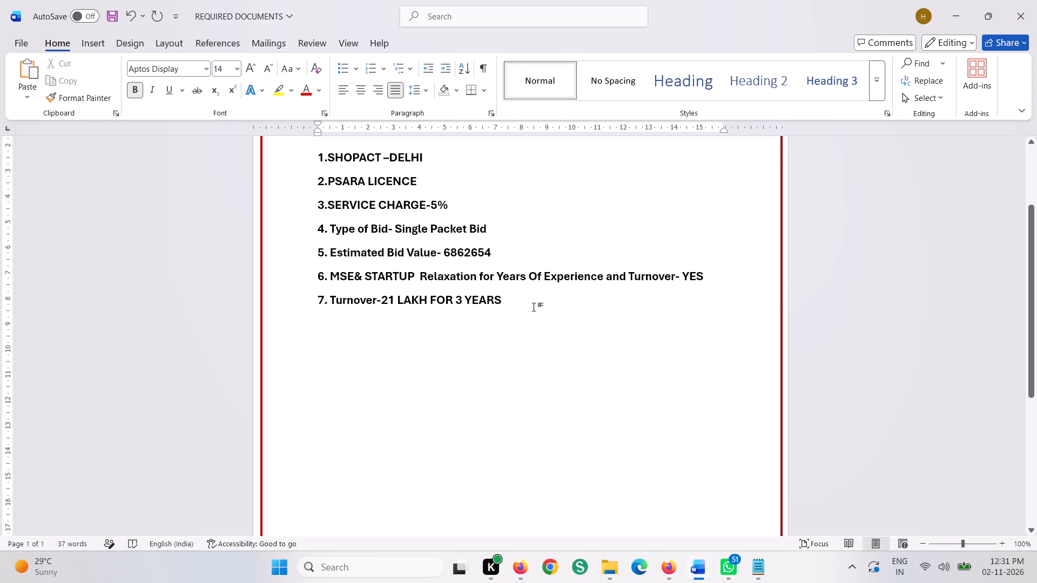
{"action": "key", "text": "alt+Tab"}
{"action": "scroll", "coordinate": [562, 296], "scroll_direction": "down", "scroll_amount": 5}
{"action": "scroll", "coordinate": [608, 294], "scroll_direction": "down", "scroll_amount": 2}
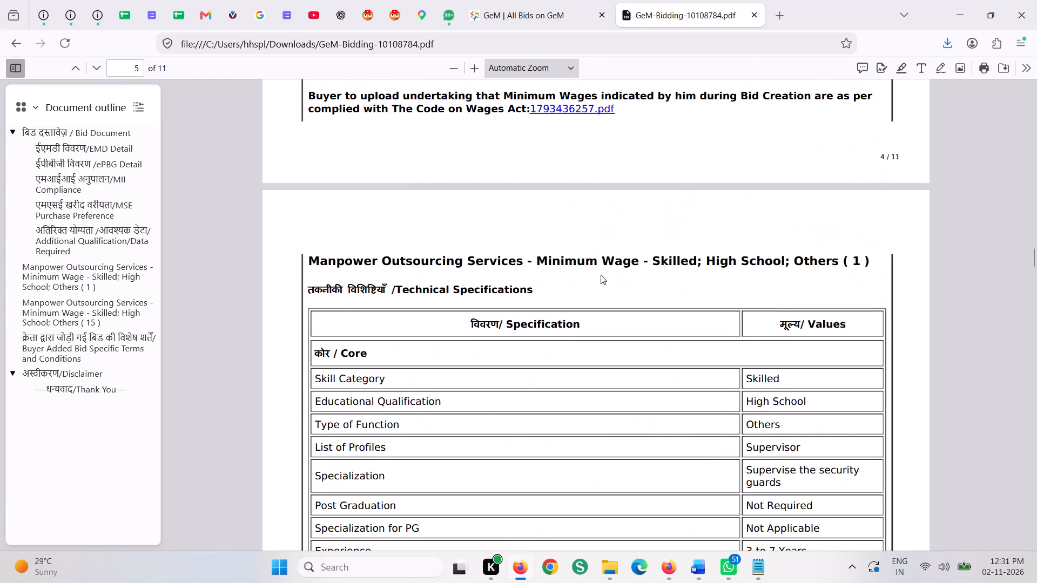
{"action": "scroll", "coordinate": [574, 273], "scroll_direction": "up", "scroll_amount": 1}
{"action": "left_click", "coordinate": [544, 408]}
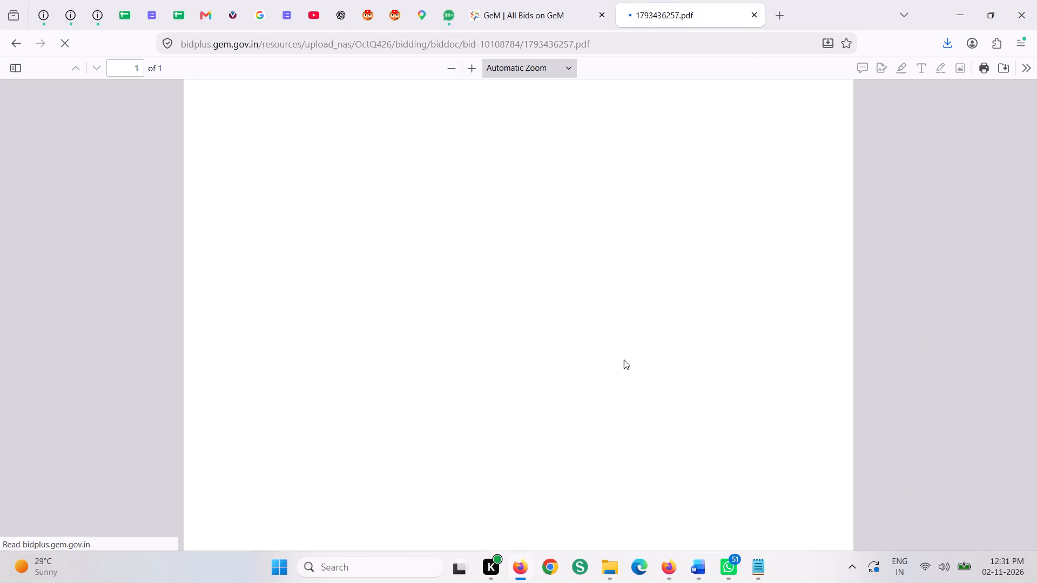
{"action": "scroll", "coordinate": [582, 358], "scroll_direction": "up", "scroll_amount": 7}
{"action": "left_click", "coordinate": [21, 46]}
{"action": "scroll", "coordinate": [657, 296], "scroll_direction": "down", "scroll_amount": 5}
{"action": "scroll", "coordinate": [625, 249], "scroll_direction": "down", "scroll_amount": 2}
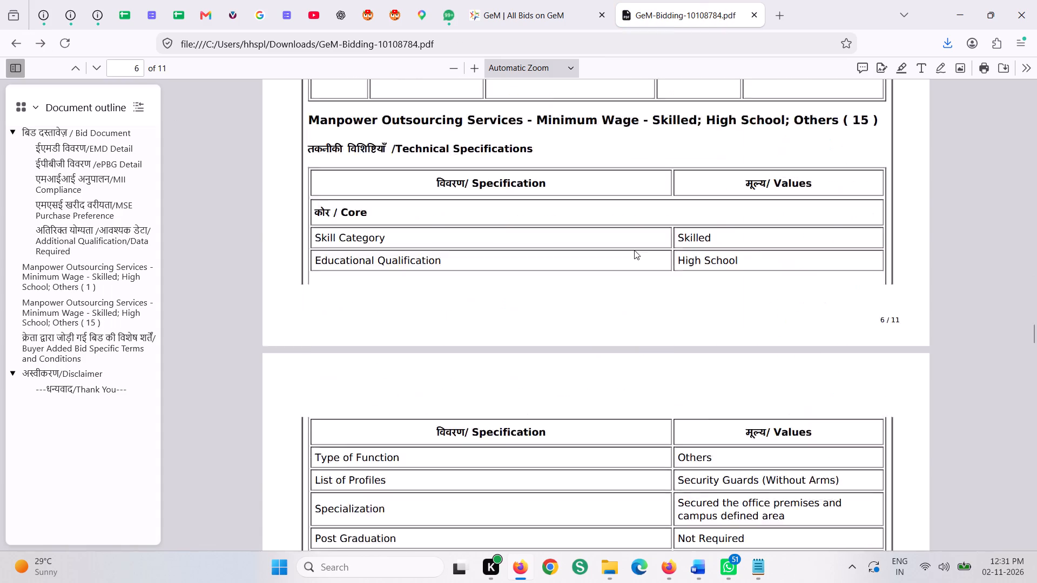
Examine the Buyer Added Bid Specific Terms and Conditions, including the EMD and PBG forms, ATC file and Service & Support clauses.
{"action": "scroll", "coordinate": [607, 252], "scroll_direction": "down", "scroll_amount": 10}
{"action": "scroll", "coordinate": [484, 286], "scroll_direction": "up", "scroll_amount": 2}
{"action": "scroll", "coordinate": [417, 291], "scroll_direction": "up", "scroll_amount": 1}
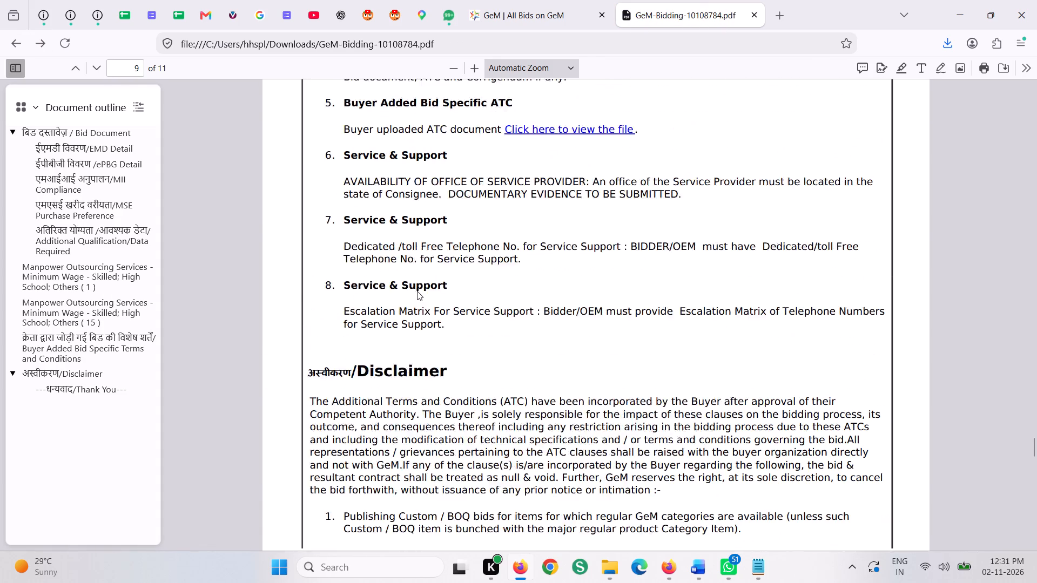
{"action": "scroll", "coordinate": [450, 390], "scroll_direction": "up", "scroll_amount": 1}
{"action": "scroll", "coordinate": [467, 372], "scroll_direction": "down", "scroll_amount": 1}
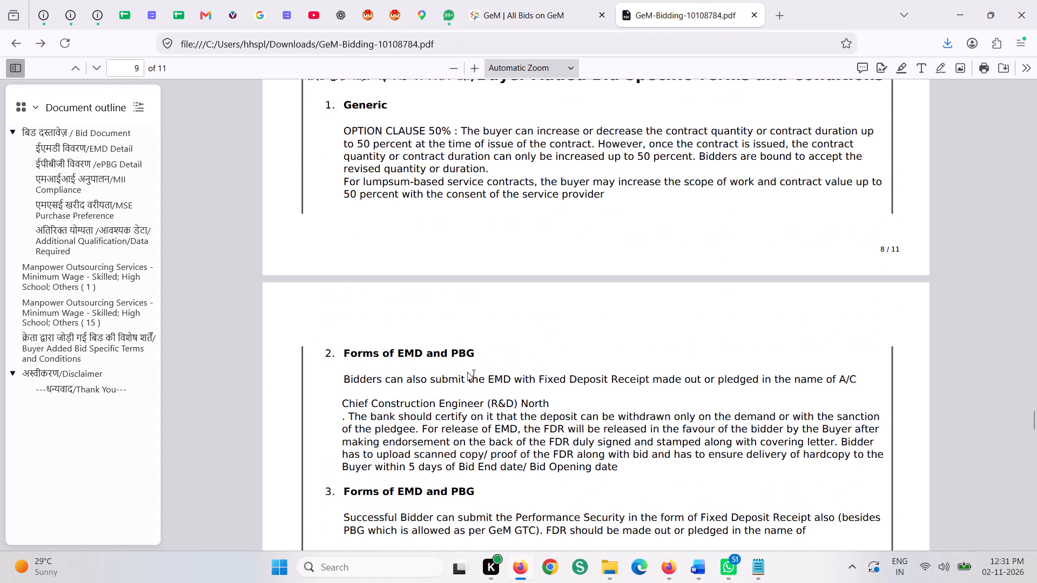
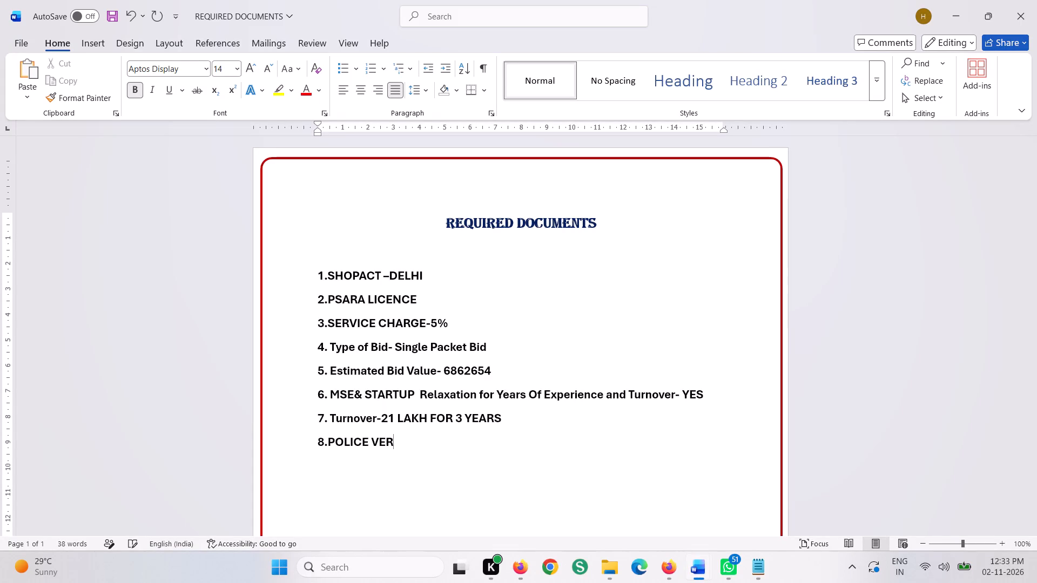
Complete the wording of item 8 in the required-documents list so it reads POLICE VERIFICATION.
{"action": "type", "text": "IFICATION"}
{"action": "key", "text": "space"}
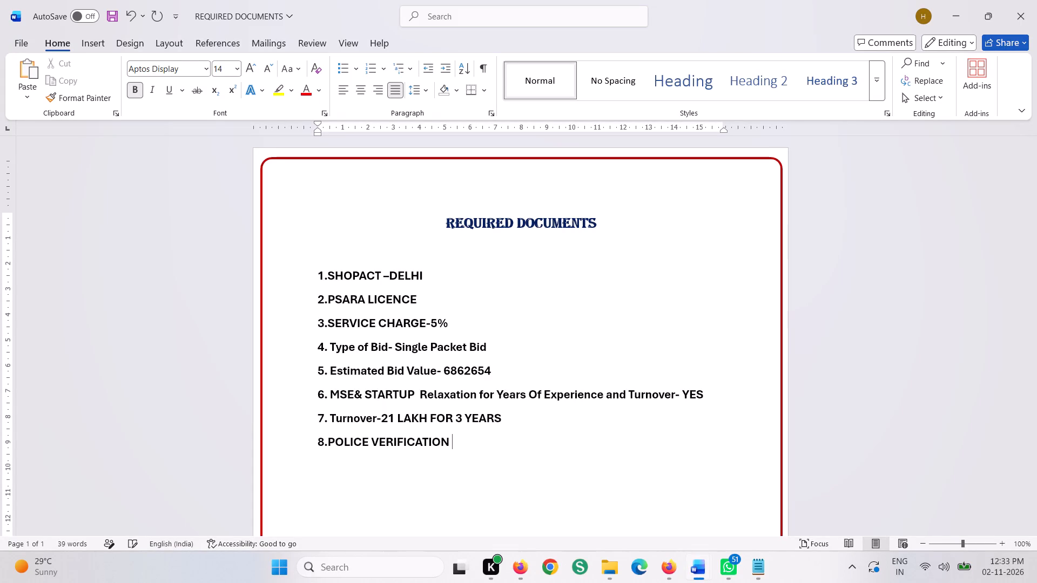
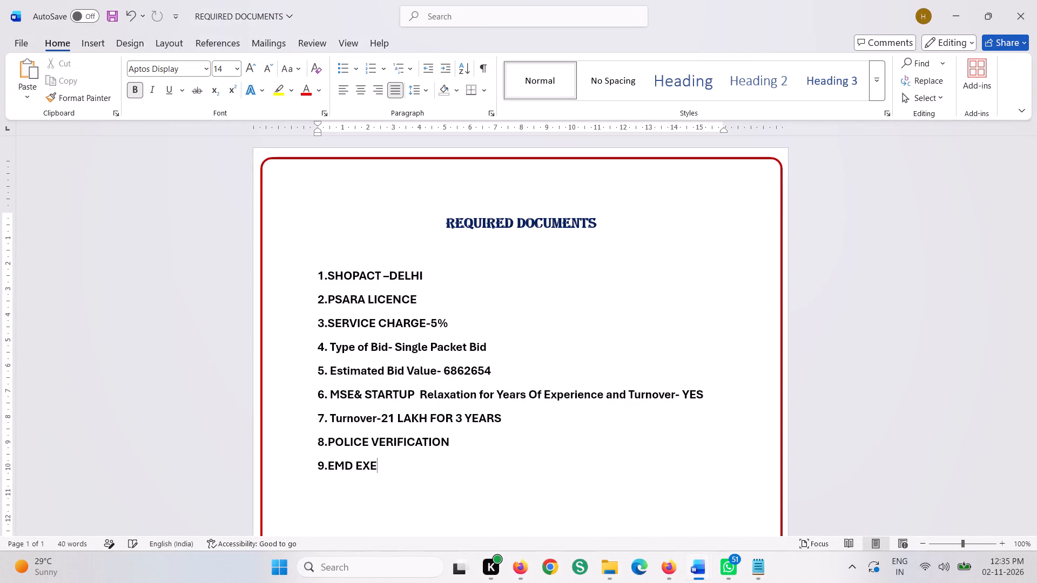
Continue item 9 of the required-documents list so it reads EMD EXEMPTION – MSME CERT.
{"action": "type", "text": "MPTION -"}
{"action": "key", "text": "space"}
{"action": "type", "text": "MSME CERT"}
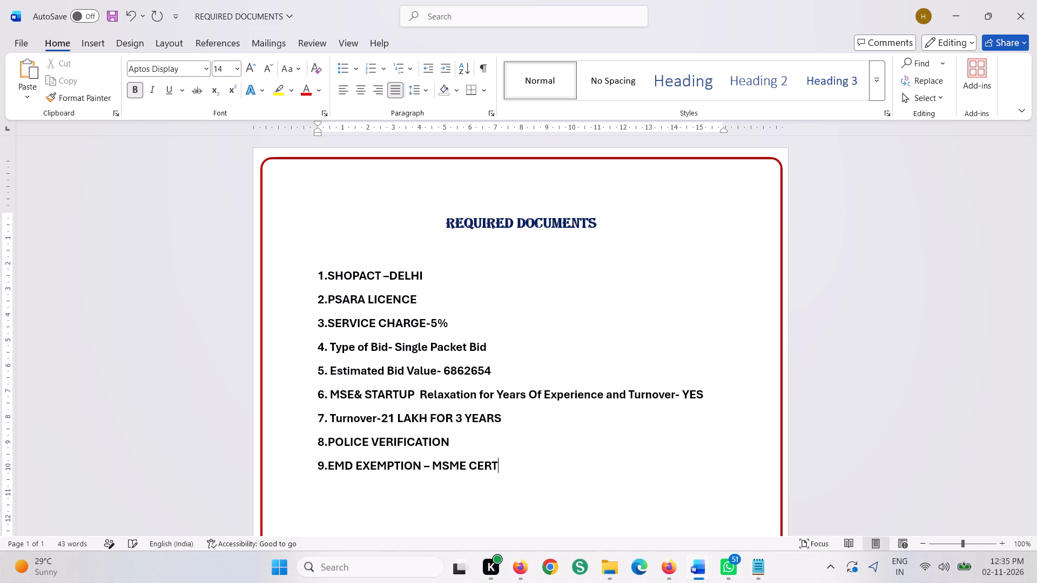
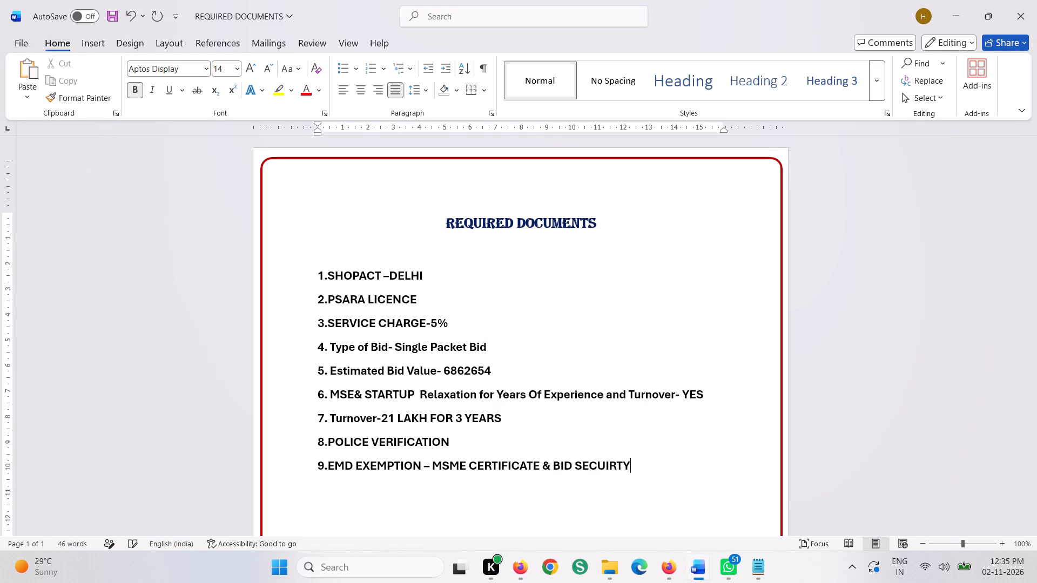
Complete item 9 so its ending reads BID SECURITY DECLARATION ON STAMP RS..100, correcting the misspelled SECURITY, and start a new line.
{"action": "key", "text": "space"}
{"action": "key", "text": "BackSpace"}
{"action": "key", "text": "BackSpace"}
{"action": "key", "text": "BackSpace"}
{"action": "key", "text": "BackSpace"}
{"action": "key", "text": "BackSpace"}
{"action": "type", "text": "RITY DECLARATION ON STAMP RS..100"}
{"action": "key", "text": "Return"}
Number the new line below item 9 as 10.
{"action": "type", "text": "9."}
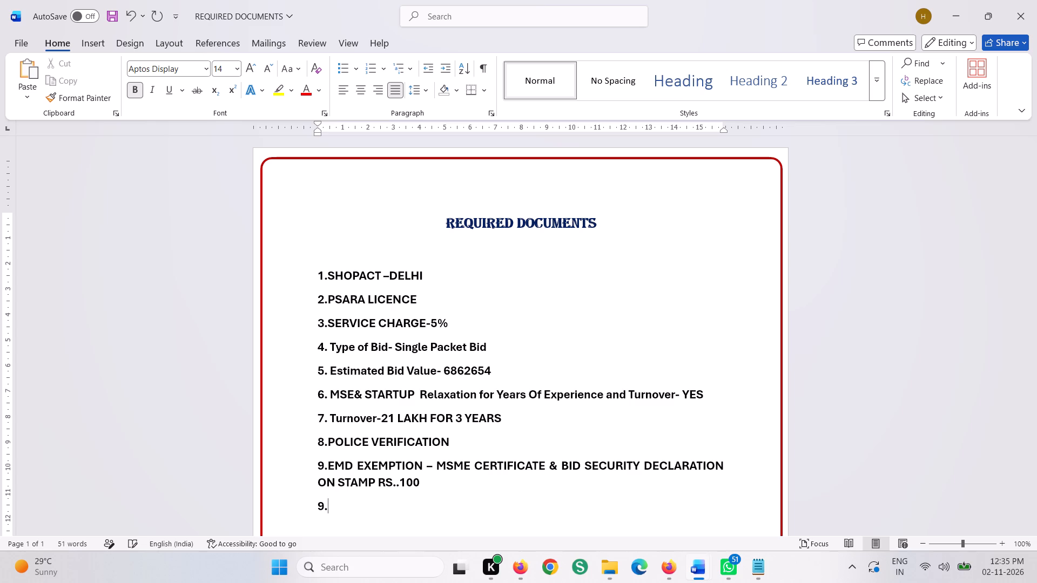
{"action": "key", "text": "BackSpace"}
{"action": "key", "text": "BackSpace"}
{"action": "type", "text": "10."}
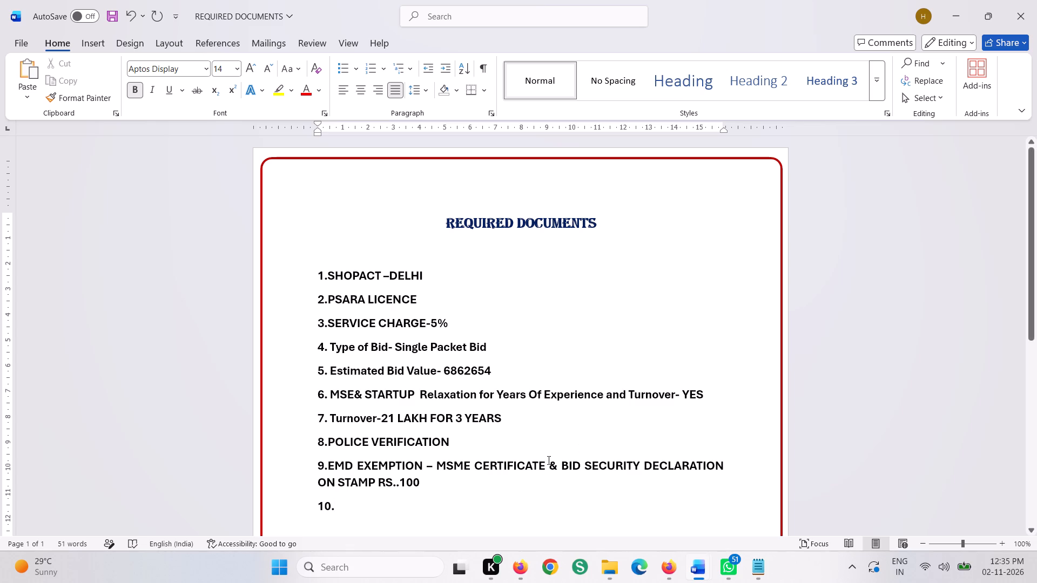
Place the text cursor within the word EMD in item 9.
{"action": "left_click_drag", "start_coordinate": [334, 463], "coordinate": [334, 463]}
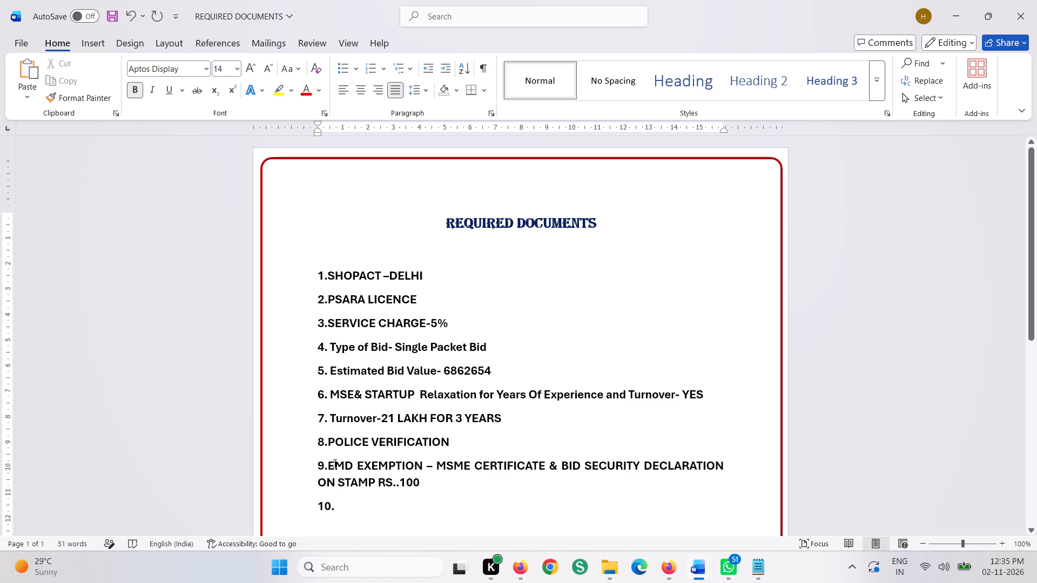
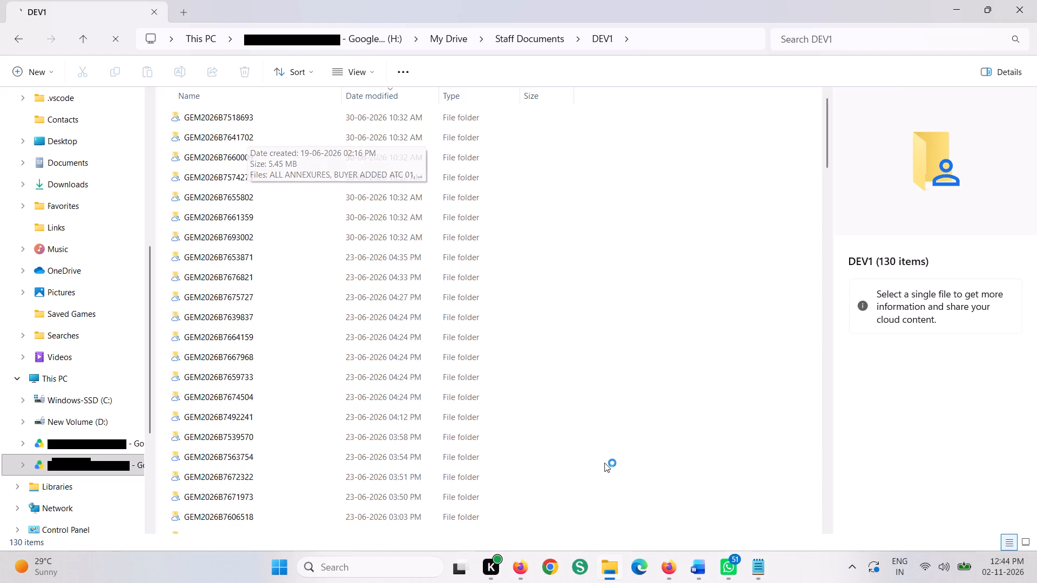
Switch to Firefox and copy bid number GEM/2026/B/8089206 from the AHMEDNAGAR row of the Daily Tender Sheet 2026.
{"action": "left_click", "coordinate": [524, 564]}
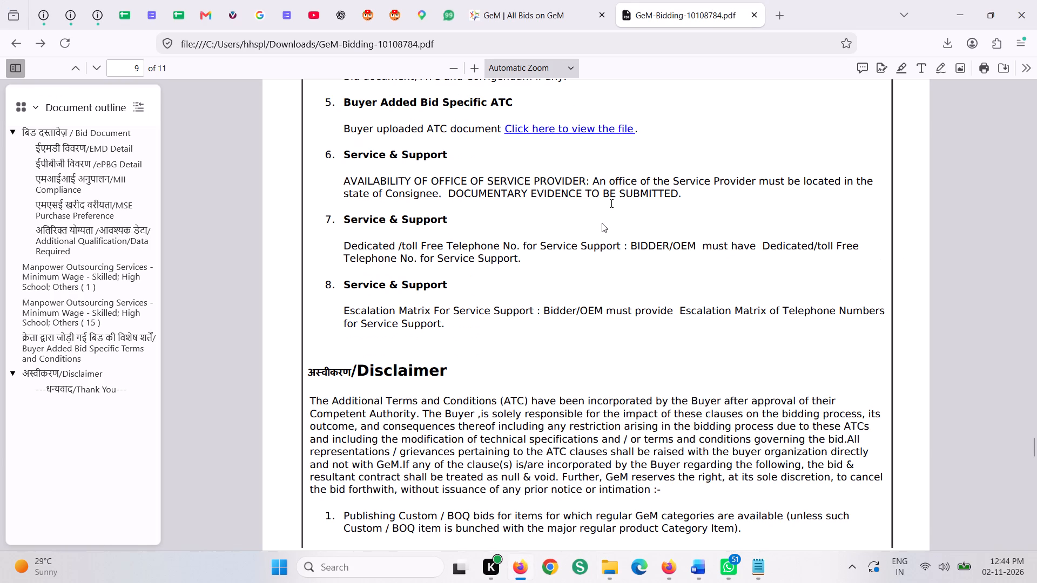
{"action": "left_click", "coordinate": [183, 17]}
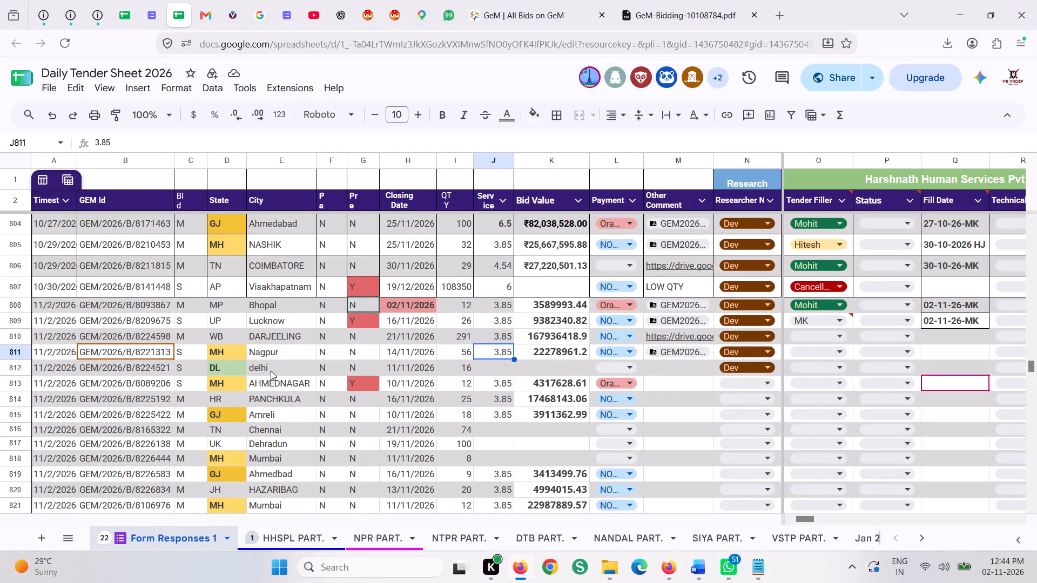
{"action": "left_click", "coordinate": [156, 384]}
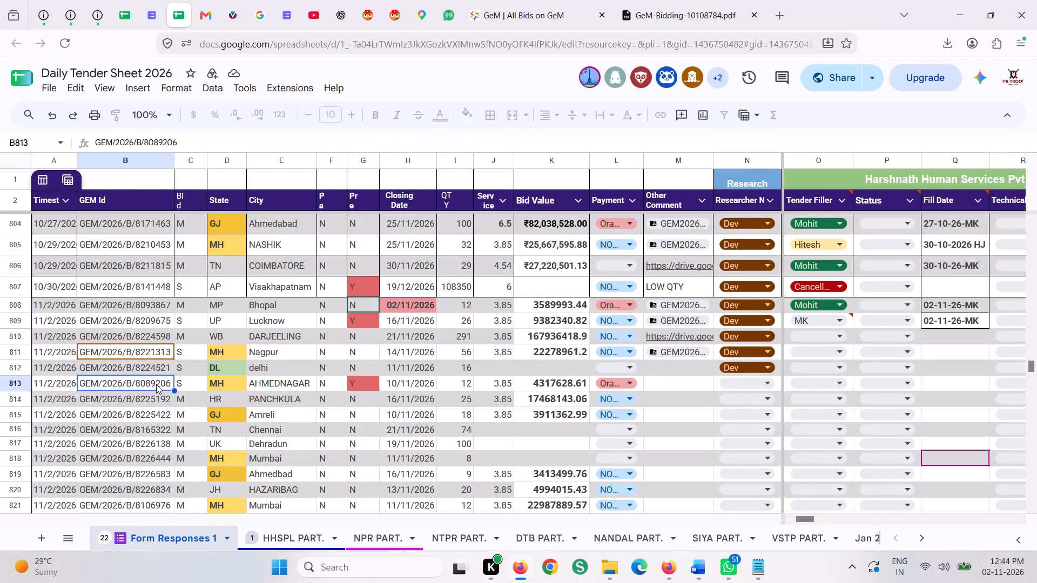
{"action": "key", "text": "ctrl+c"}
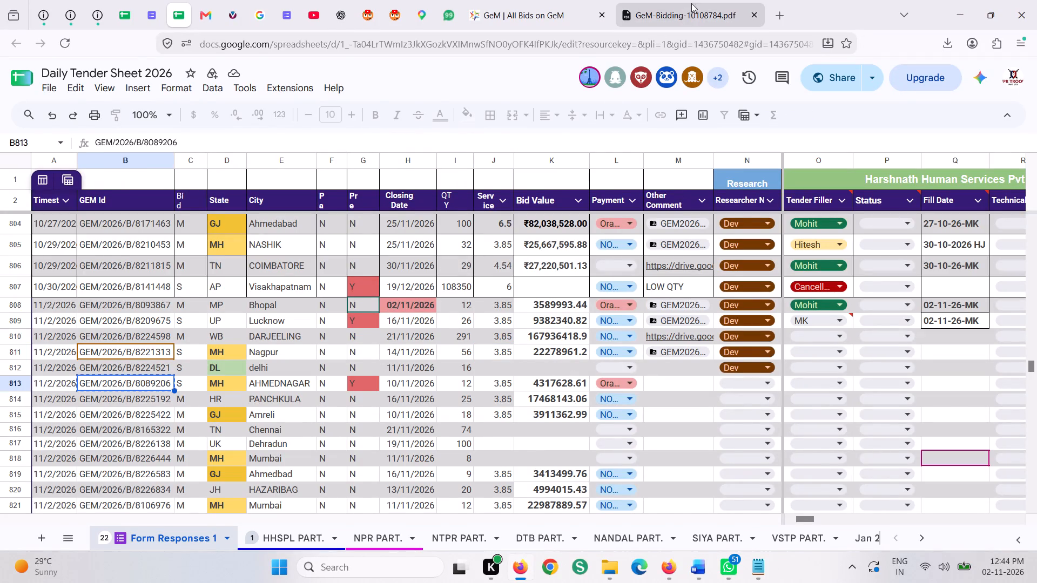
Close GeM-Bidding-10108784.pdf and search GeM's bid listing for GEM/2026/B/8089206.
{"action": "left_click", "coordinate": [691, 3]}
{"action": "left_click", "coordinate": [758, 12]}
{"action": "left_click_drag", "start_coordinate": [814, 215], "coordinate": [585, 226]}
{"action": "key", "text": "ctrl+v"}
{"action": "key", "text": "Return"}
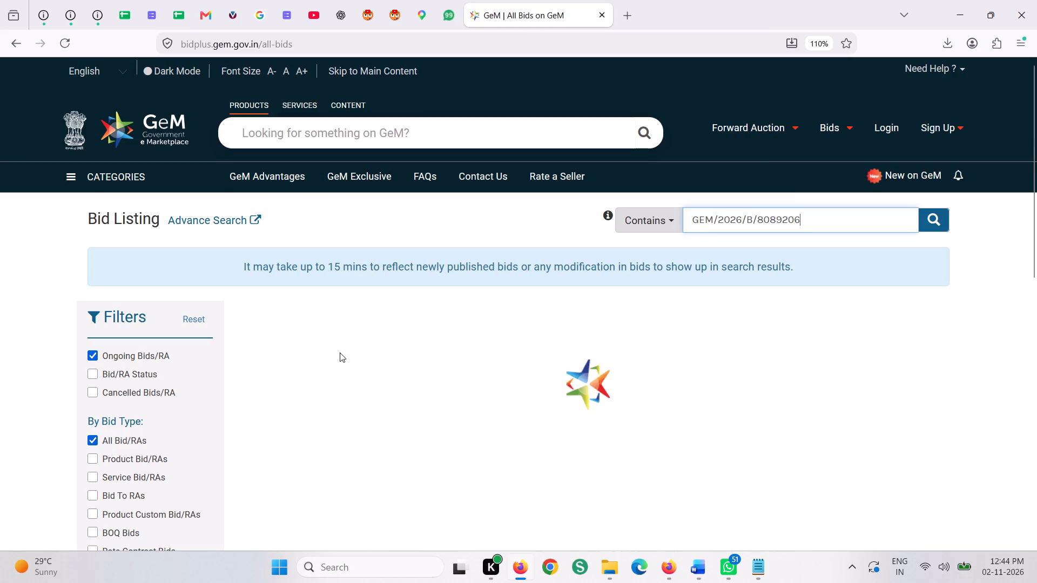
Open the bid document for GEM/2026/B/8089206 and skim its bid details.
{"action": "left_click", "coordinate": [365, 356]}
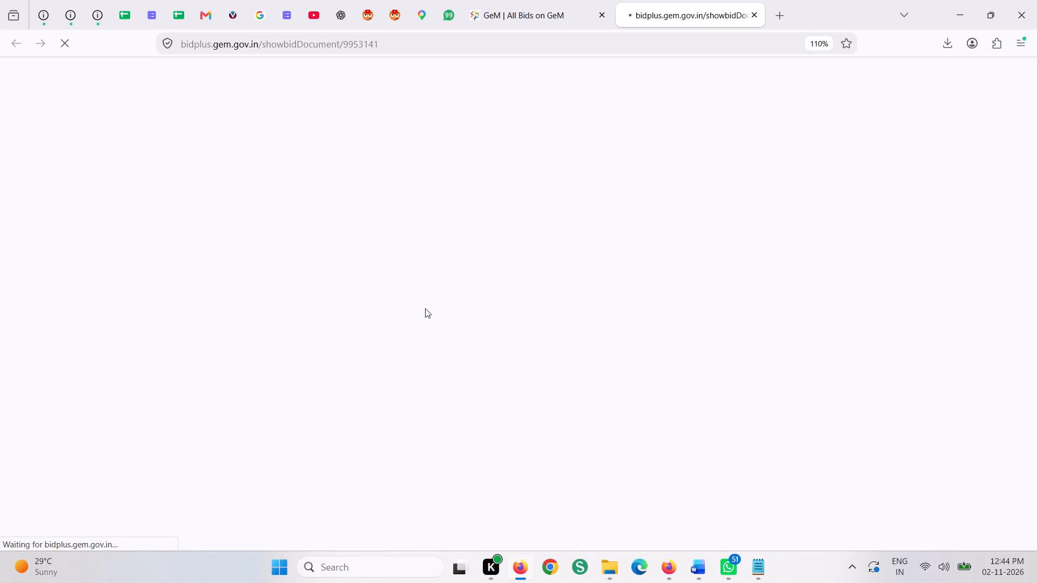
{"action": "left_click", "coordinate": [328, 317]}
{"action": "scroll", "coordinate": [520, 332], "scroll_direction": "down", "scroll_amount": 2}
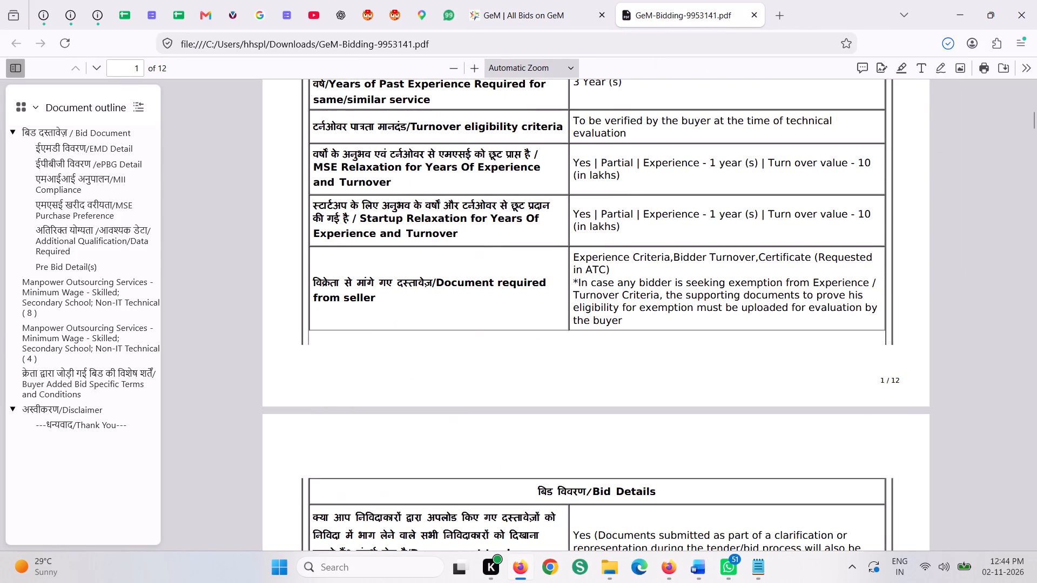
{"action": "scroll", "coordinate": [575, 322], "scroll_direction": "up", "scroll_amount": 1}
Search the bid document for the terms SECURITY, WATCH and CHOWKIDAR.
{"action": "key", "text": "ctrl+f"}
{"action": "type", "text": "SECURITY"}
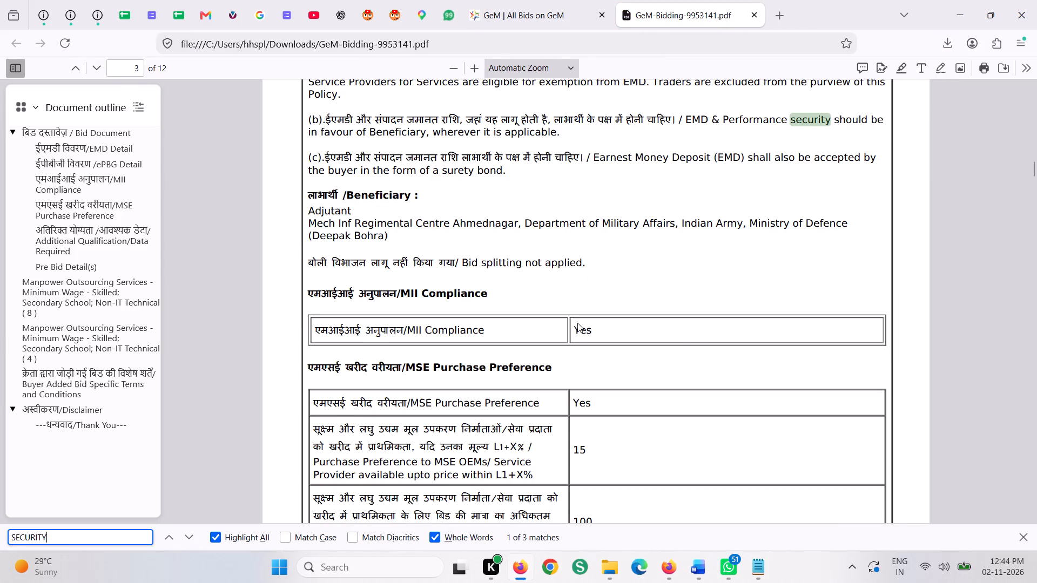
{"action": "key", "text": "Return"}
{"action": "key", "text": "Return"}
{"action": "key", "text": "Return"}
{"action": "key", "text": "Return"}
{"action": "key", "text": "Return"}
{"action": "key", "text": "BackSpace"}
{"action": "key", "text": "BackSpace"}
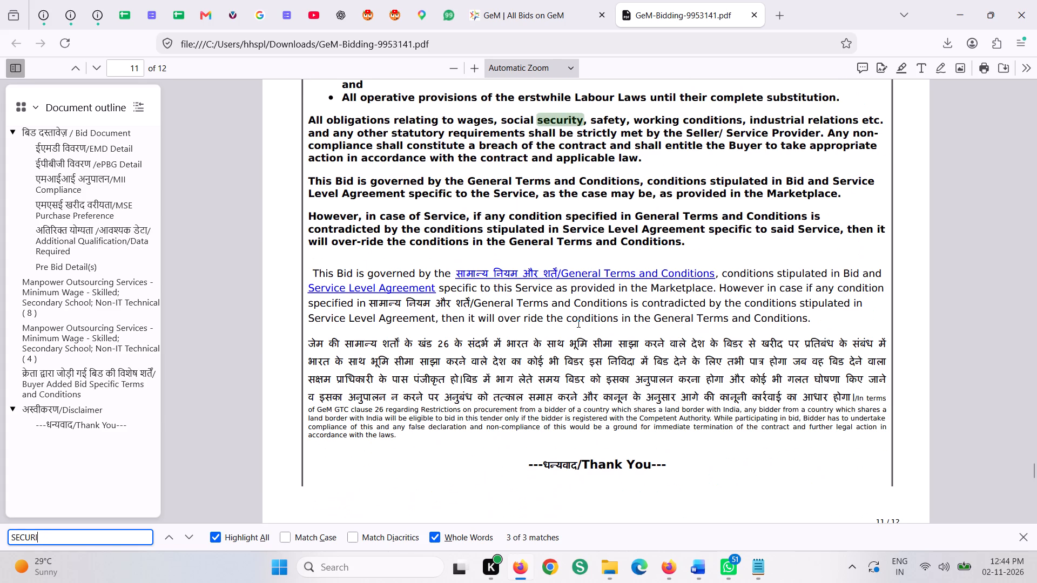
{"action": "key", "text": "BackSpace"}
{"action": "key", "text": "BackSpace"}
{"action": "key", "text": "BackSpace"}
{"action": "key", "text": "BackSpace"}
{"action": "key", "text": "BackSpace"}
{"action": "key", "text": "BackSpace"}
{"action": "key", "text": "BackSpace"}
{"action": "key", "text": "BackSpace"}
{"action": "type", "text": "WATCH"}
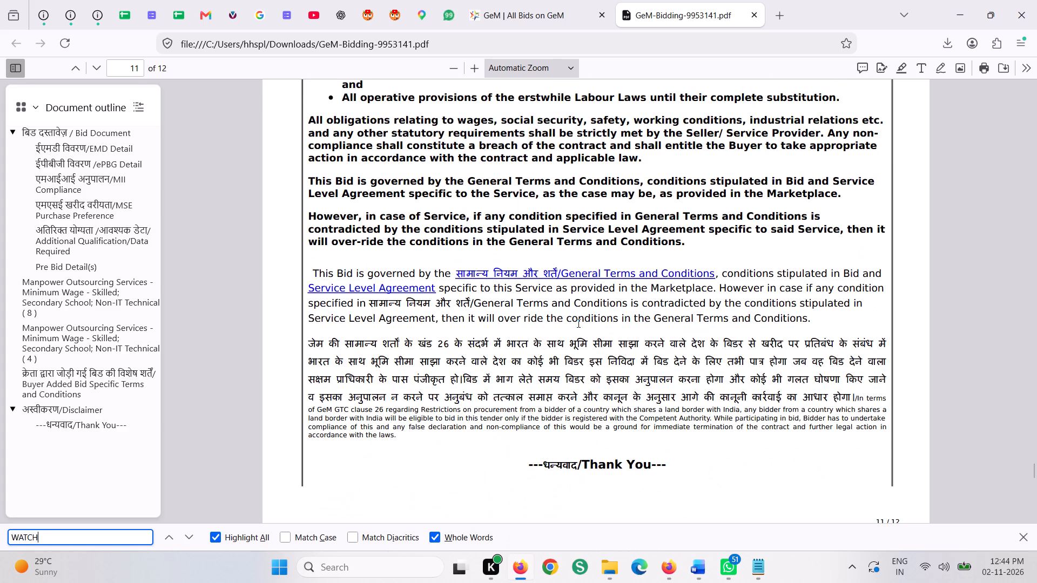
{"action": "key", "text": "BackSpace"}
{"action": "key", "text": "BackSpace"}
{"action": "key", "text": "BackSpace"}
{"action": "key", "text": "BackSpace"}
{"action": "key", "text": "BackSpace"}
{"action": "key", "text": "BackSpace"}
{"action": "key", "text": "BackSpace"}
{"action": "key", "text": "BackSpace"}
{"action": "key", "text": "BackSpace"}
{"action": "key", "text": "BackSpace"}
{"action": "key", "text": "BackSpace"}
{"action": "key", "text": "BackSpace"}
{"action": "key", "text": "BackSpace"}
{"action": "key", "text": "BackSpace"}
{"action": "type", "text": "CHOWKIDAR"}
{"action": "key", "text": "BackSpace"}
{"action": "key", "text": "BackSpace"}
{"action": "key", "text": "BackSpace"}
{"action": "key", "text": "BackSpace"}
{"action": "key", "text": "BackSpace"}
{"action": "key", "text": "BackSpace"}
{"action": "key", "text": "BackSpace"}
{"action": "key", "text": "BackSpace"}
{"action": "key", "text": "BackSpace"}
{"action": "key", "text": "BackSpace"}
{"action": "key", "text": "BackSpace"}
{"action": "key", "text": "BackSpace"}
{"action": "key", "text": "BackSpace"}
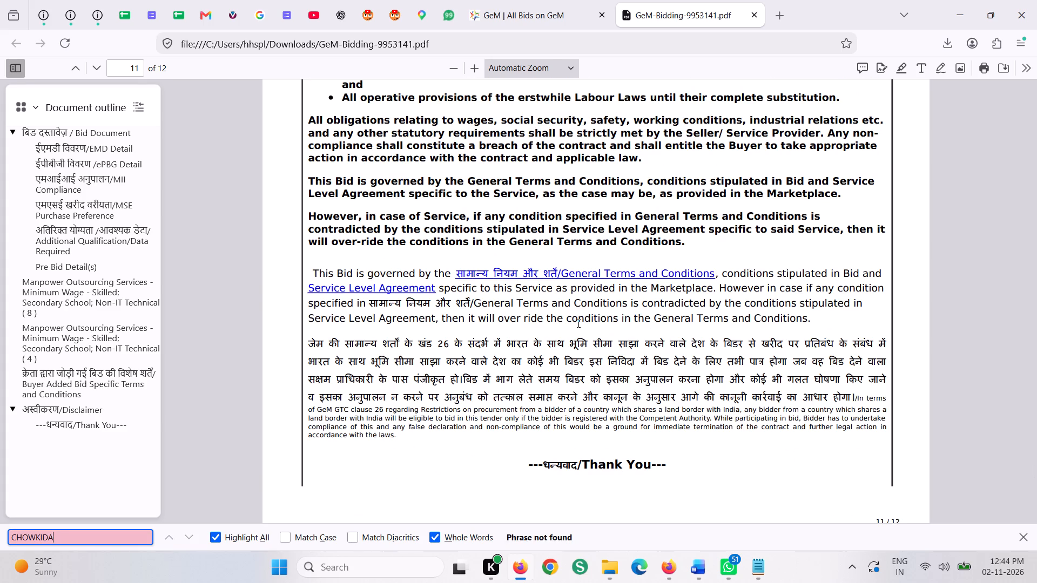
Open the Scope of work & Job description PDF, 1790496784.pdf, read through its duties and return to the bid document.
{"action": "scroll", "coordinate": [577, 323], "scroll_direction": "down", "scroll_amount": 2}
{"action": "scroll", "coordinate": [575, 283], "scroll_direction": "up", "scroll_amount": 7}
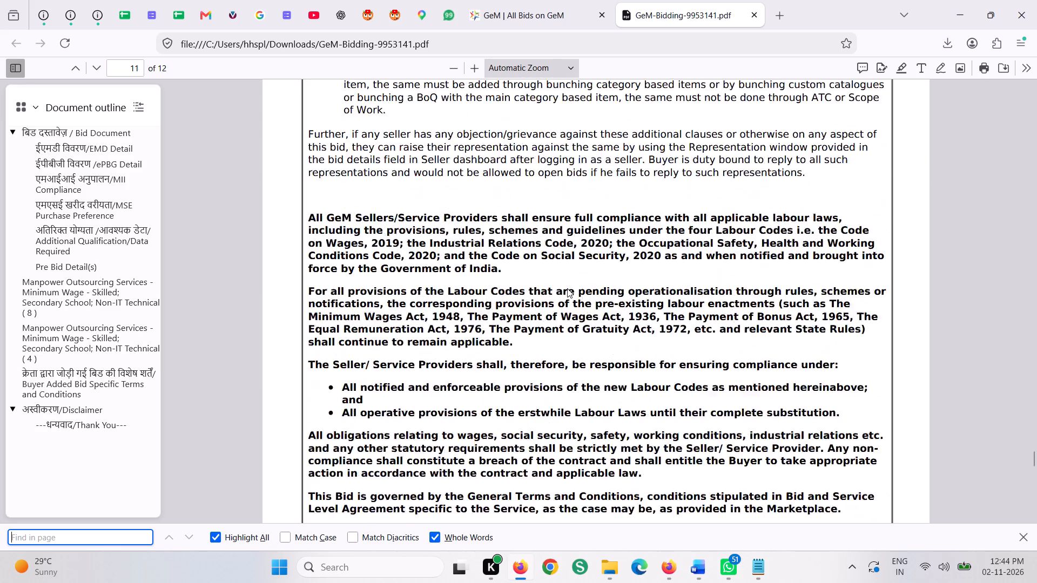
{"action": "scroll", "coordinate": [567, 288], "scroll_direction": "up", "scroll_amount": 17}
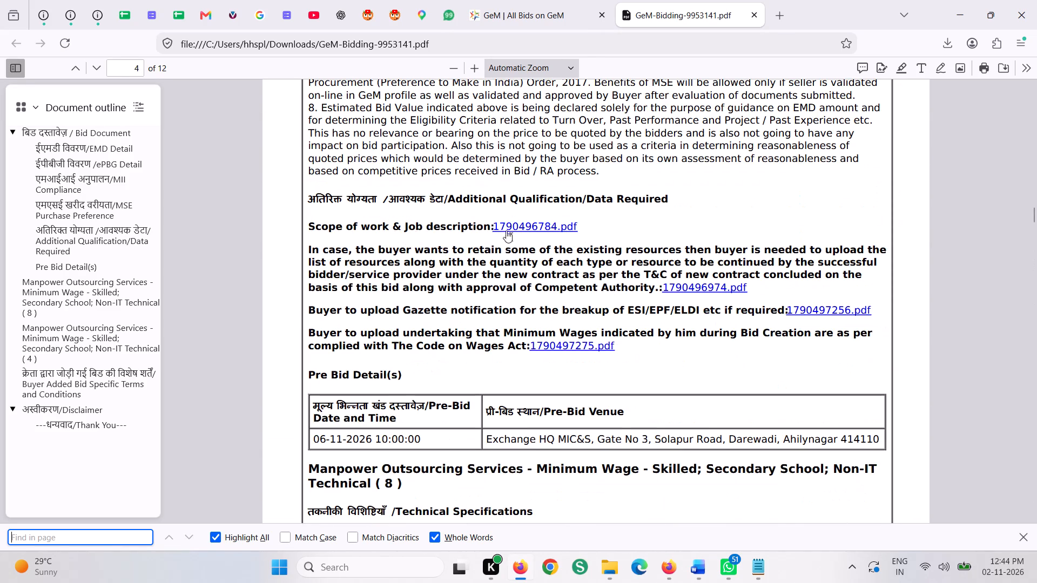
{"action": "left_click", "coordinate": [507, 222]}
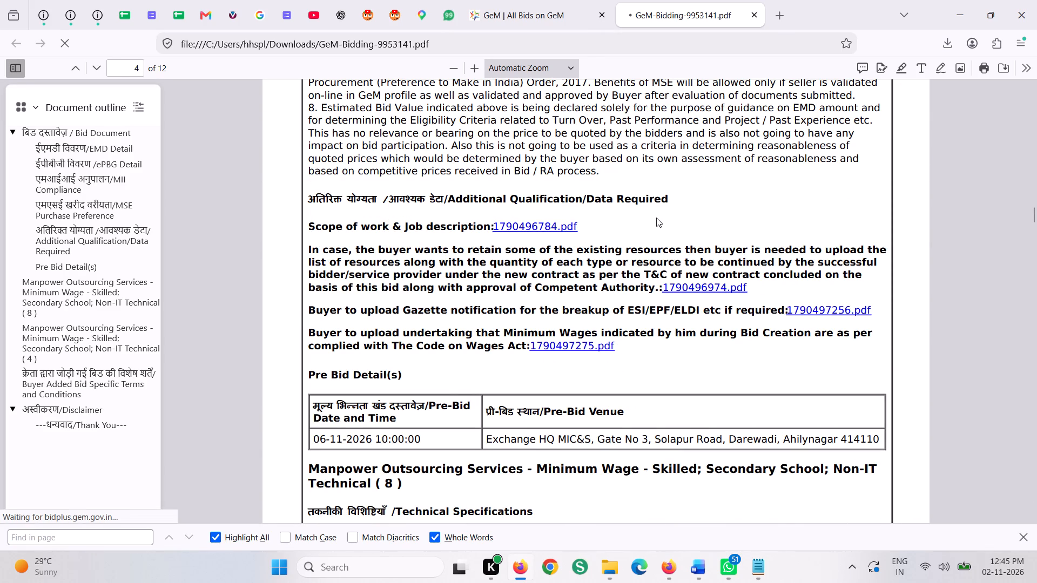
{"action": "left_click", "coordinate": [487, 270]}
{"action": "scroll", "coordinate": [531, 278], "scroll_direction": "down", "scroll_amount": 1}
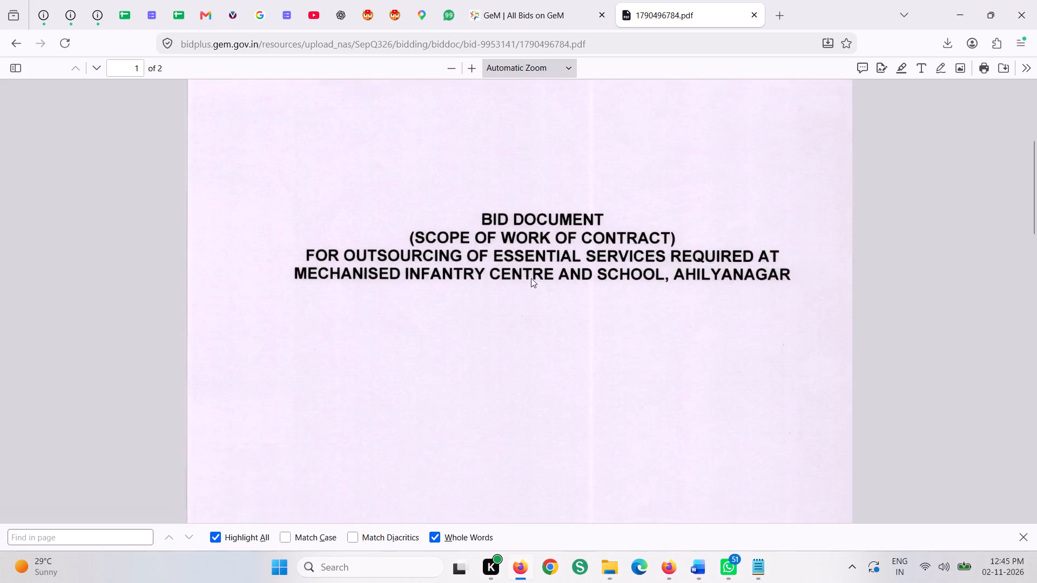
{"action": "scroll", "coordinate": [514, 276], "scroll_direction": "down", "scroll_amount": 11}
{"action": "scroll", "coordinate": [514, 276], "scroll_direction": "up", "scroll_amount": 6}
{"action": "scroll", "coordinate": [514, 276], "scroll_direction": "down", "scroll_amount": 4}
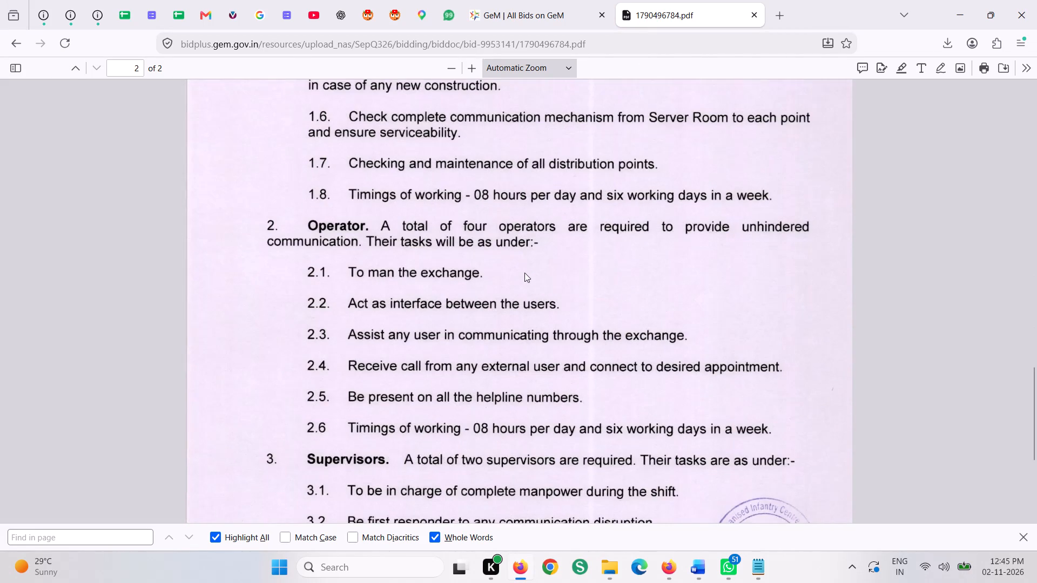
{"action": "scroll", "coordinate": [567, 269], "scroll_direction": "down", "scroll_amount": 1}
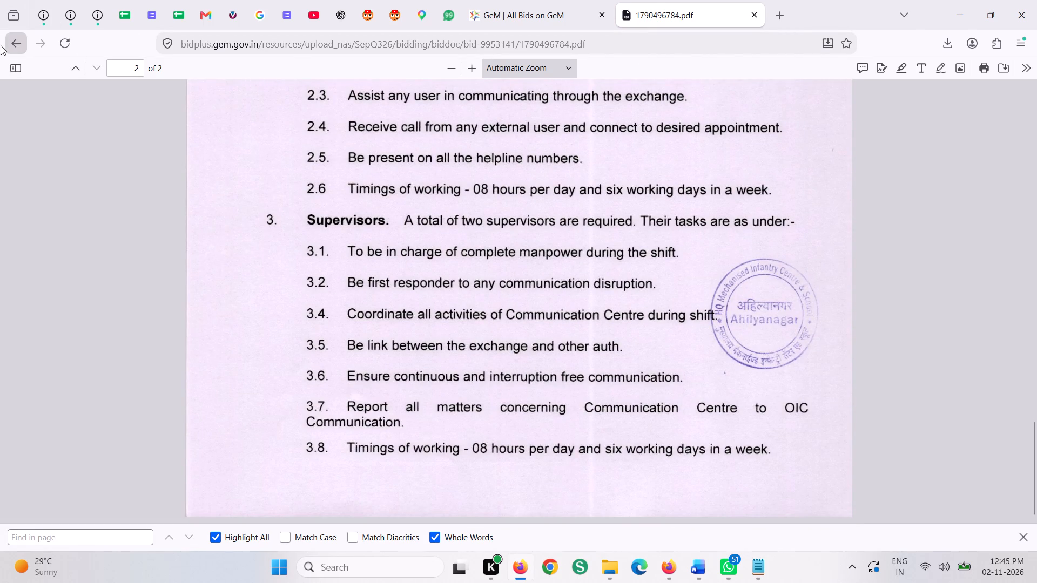
{"action": "left_click", "coordinate": [4, 45]}
{"action": "left_click", "coordinate": [493, 0]}
{"action": "left_click", "coordinate": [701, 0]}
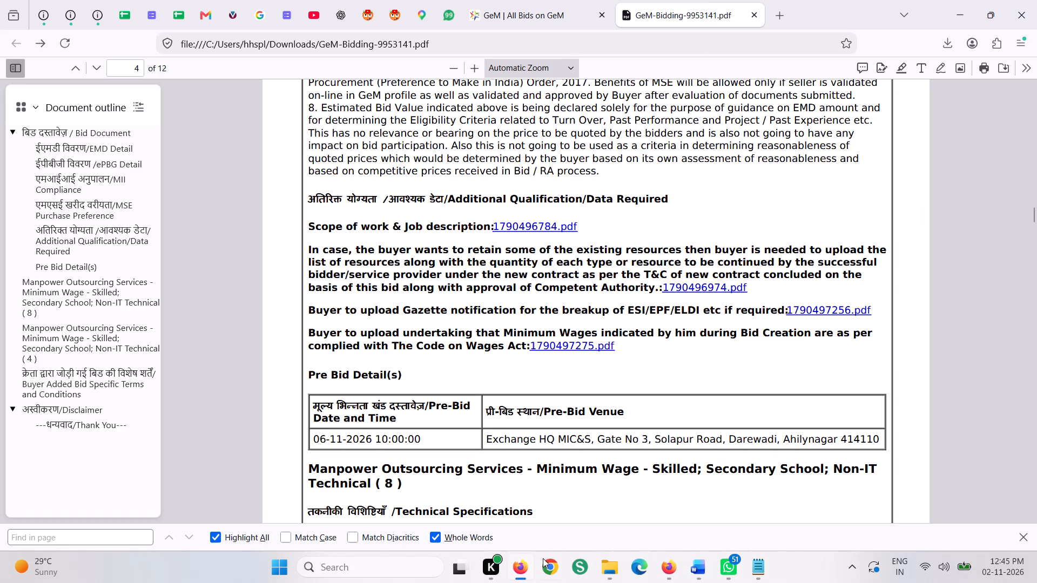
Switch to File Explorer, create a folder named GEM2026B8089206 in DEV1 and open it.
{"action": "left_click", "coordinate": [610, 562]}
{"action": "right_click", "coordinate": [580, 267]}
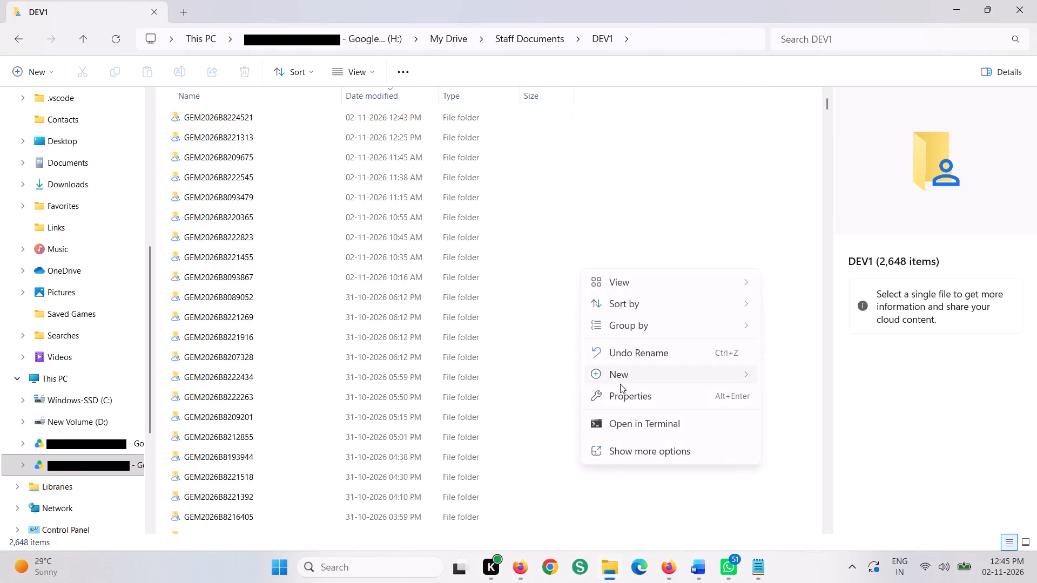
{"action": "left_click", "coordinate": [621, 384]}
{"action": "left_click", "coordinate": [790, 159]}
{"action": "key", "text": "ctrl+v"}
{"action": "key", "text": "Return"}
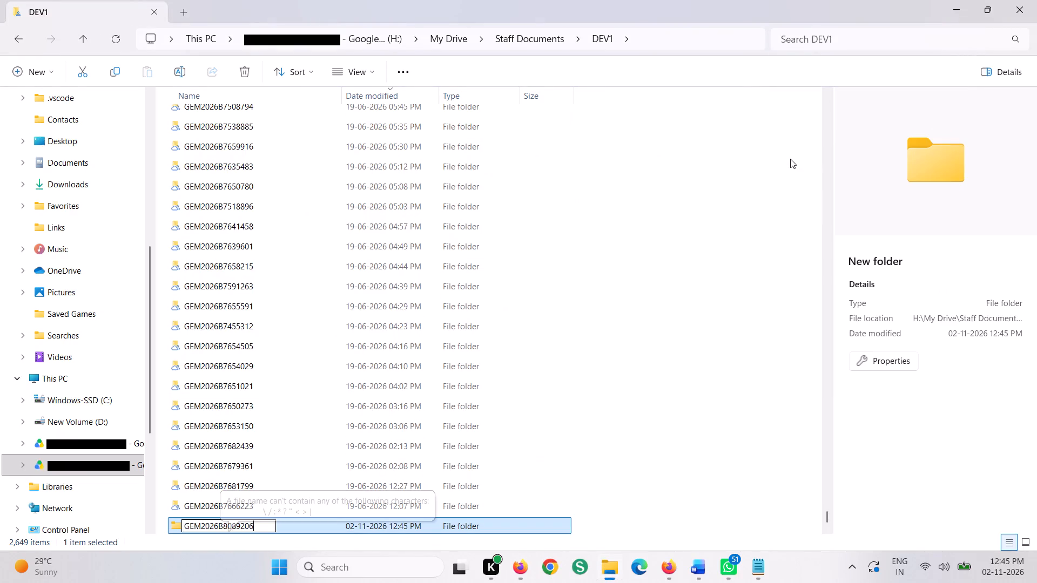
{"action": "double_click", "coordinate": [250, 529]}
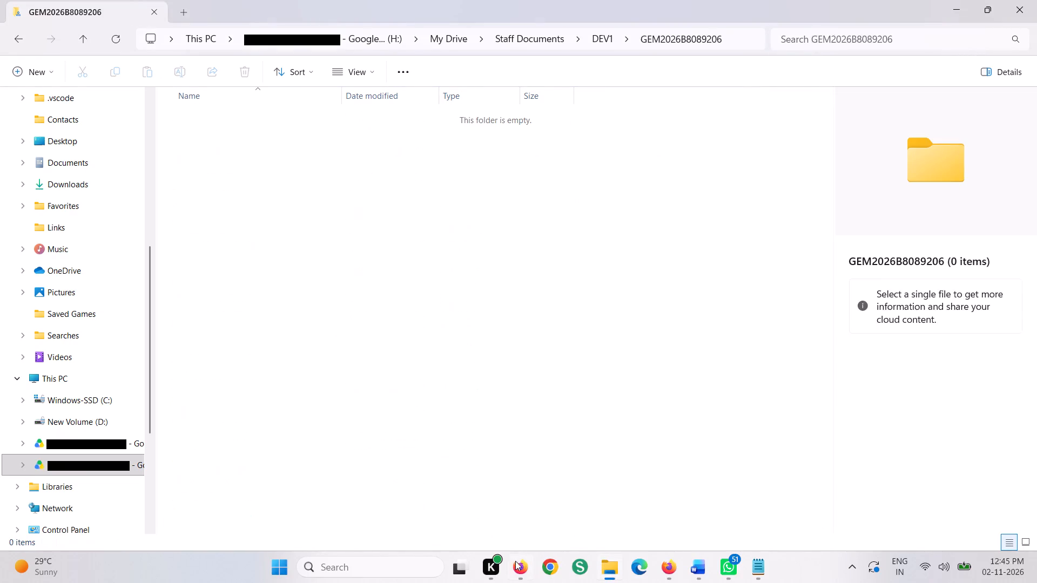
Switch to Firefox and save the bid document as GeM-Bidding-9953141 in DEV1's GEM2026B8089206 folder.
{"action": "left_click", "coordinate": [514, 569]}
{"action": "scroll", "coordinate": [581, 392], "scroll_direction": "up", "scroll_amount": 1}
{"action": "left_click", "coordinate": [1002, 72]}
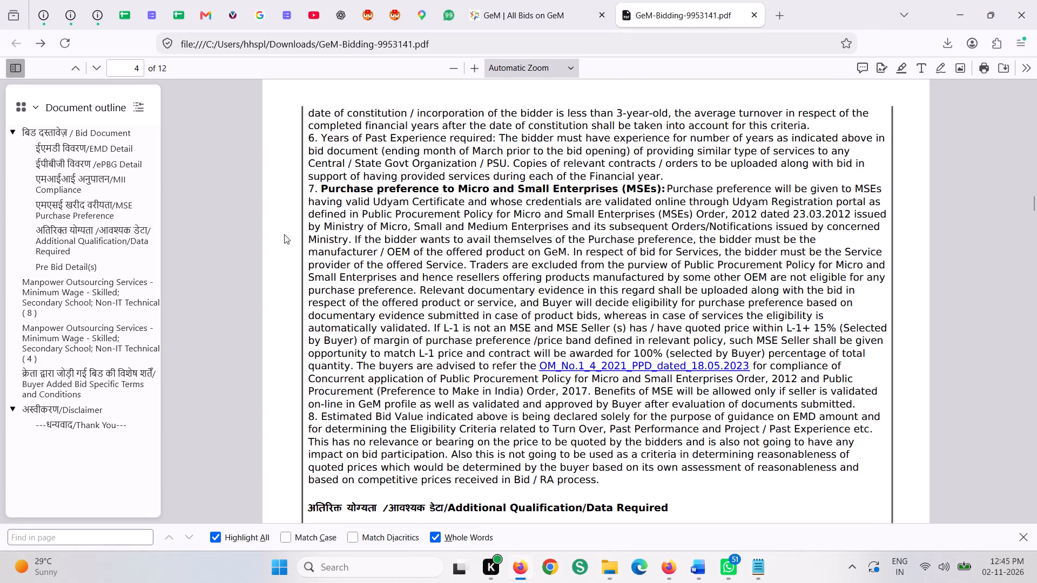
{"action": "scroll", "coordinate": [390, 147], "scroll_direction": "up", "scroll_amount": 6}
{"action": "left_click", "coordinate": [241, 73]}
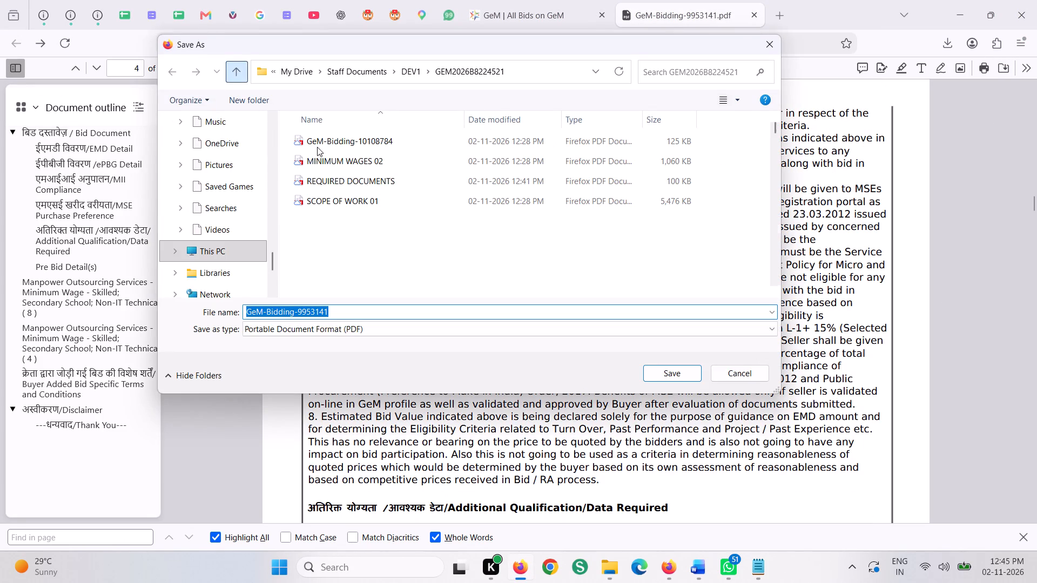
{"action": "scroll", "coordinate": [317, 147], "scroll_direction": "up", "scroll_amount": 4}
{"action": "double_click", "coordinate": [354, 140]}
{"action": "left_click", "coordinate": [346, 308]}
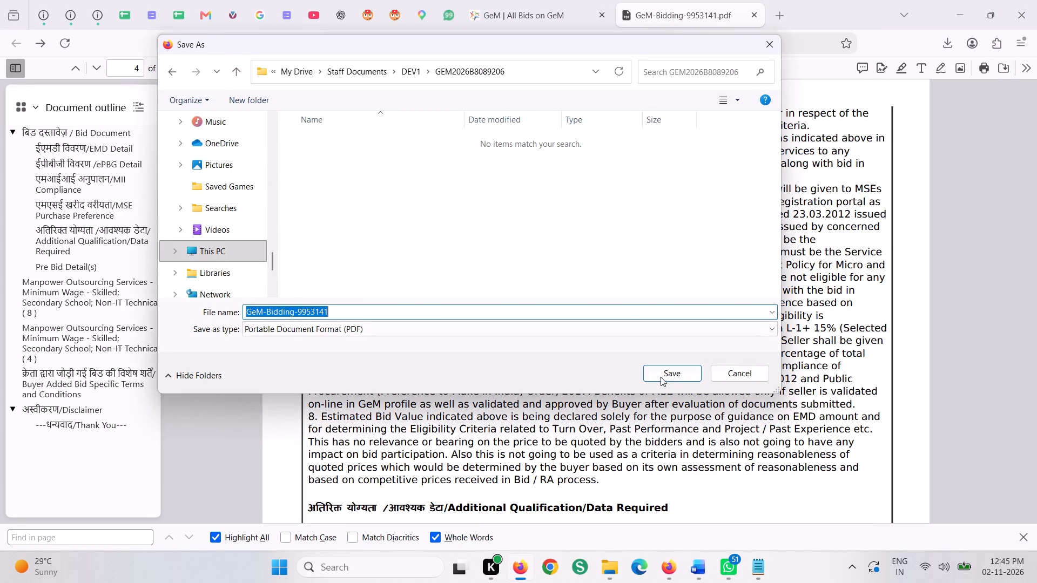
{"action": "left_click", "coordinate": [661, 375]}
Save the scope of work PDF, 1790496784.pdf, as SCOPE OF WORK 01 in the GEM2026B8089206 folder.
{"action": "scroll", "coordinate": [634, 336], "scroll_direction": "down", "scroll_amount": 1}
{"action": "left_click", "coordinate": [526, 222]}
{"action": "scroll", "coordinate": [825, 229], "scroll_direction": "up", "scroll_amount": 2}
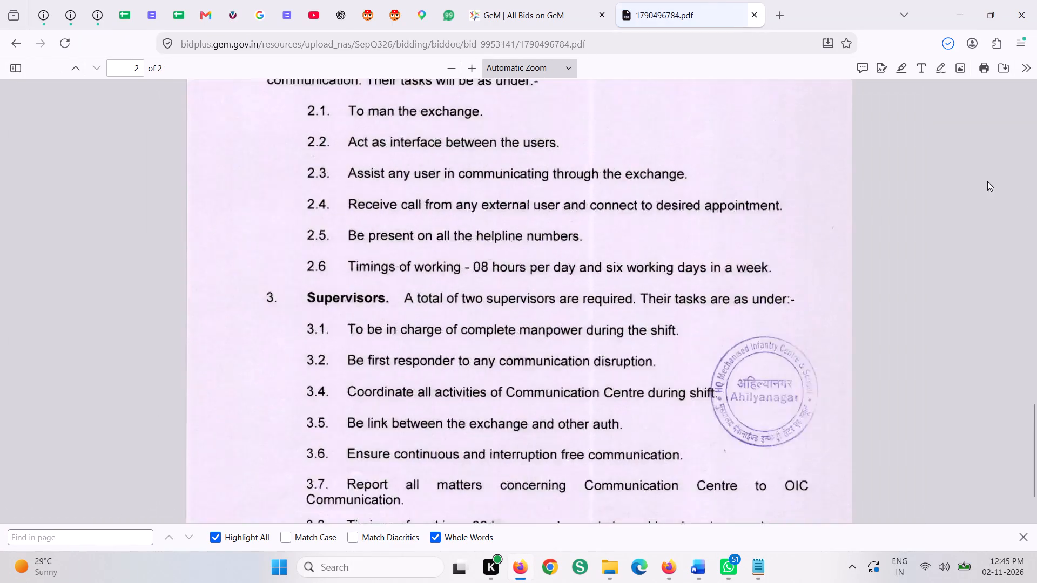
{"action": "scroll", "coordinate": [987, 181], "scroll_direction": "up", "scroll_amount": 2}
{"action": "left_click", "coordinate": [1004, 65]}
{"action": "scroll", "coordinate": [209, 210], "scroll_direction": "up", "scroll_amount": 1}
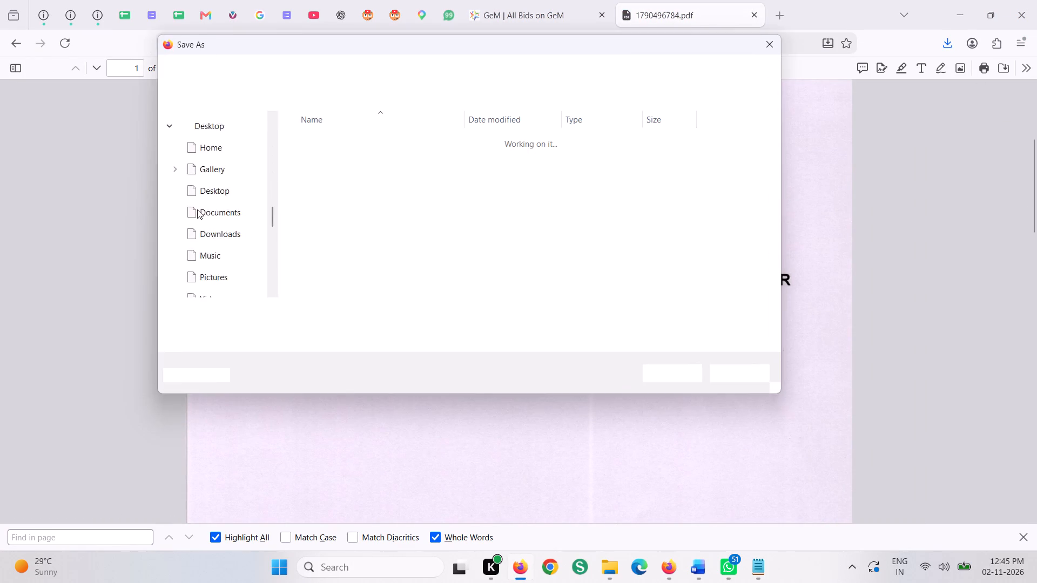
{"action": "scroll", "coordinate": [197, 209], "scroll_direction": "up", "scroll_amount": 3}
{"action": "left_click", "coordinate": [243, 74]}
{"action": "scroll", "coordinate": [325, 151], "scroll_direction": "up", "scroll_amount": 3}
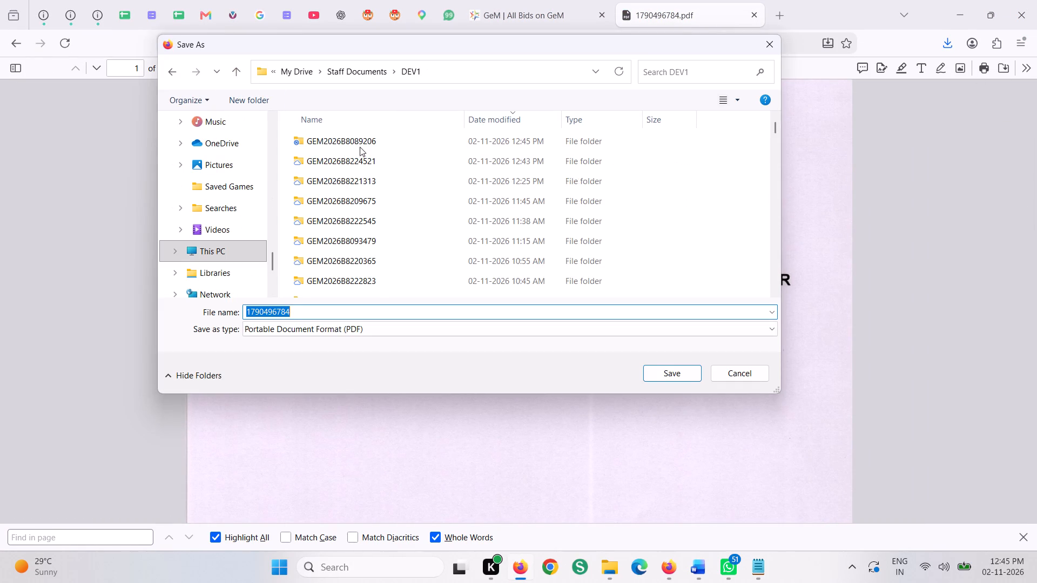
{"action": "double_click", "coordinate": [361, 144]}
{"action": "left_click", "coordinate": [314, 315]}
{"action": "type", "text": "SCOPE OF WORK 01"}
{"action": "key", "text": "Return"}
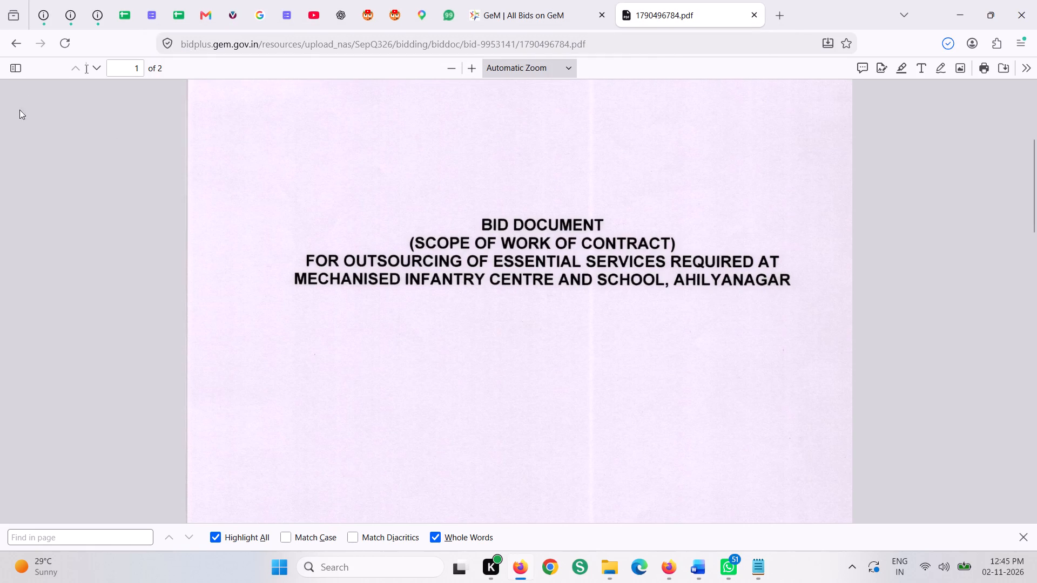
From the bid document, open the existing-resources PDF 1790496974.pdf, look through its pages and return to the bid.
{"action": "left_click", "coordinate": [19, 42]}
{"action": "left_click", "coordinate": [679, 282]}
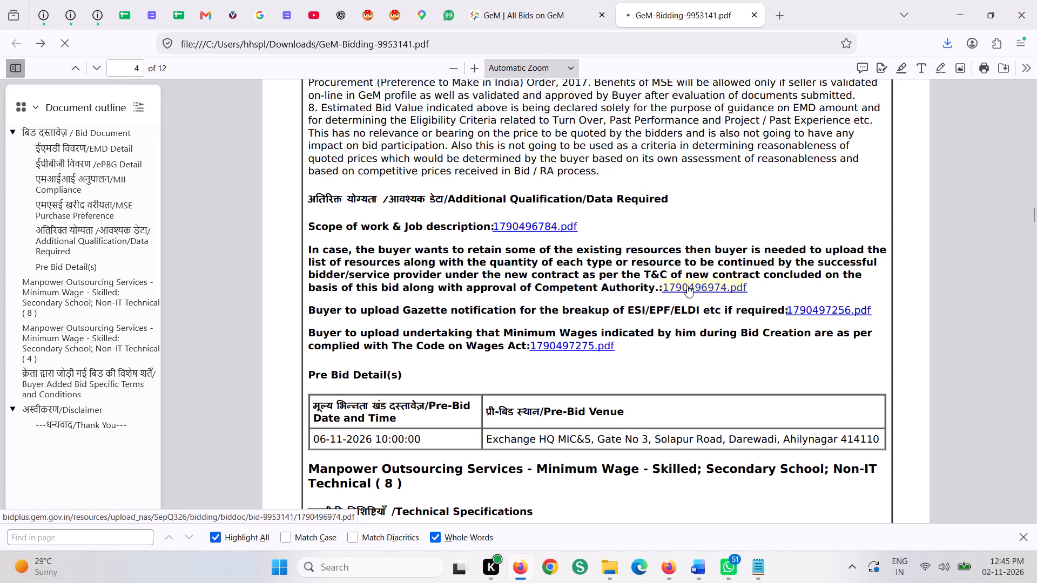
{"action": "left_click", "coordinate": [687, 287]}
{"action": "scroll", "coordinate": [670, 274], "scroll_direction": "down", "scroll_amount": 8}
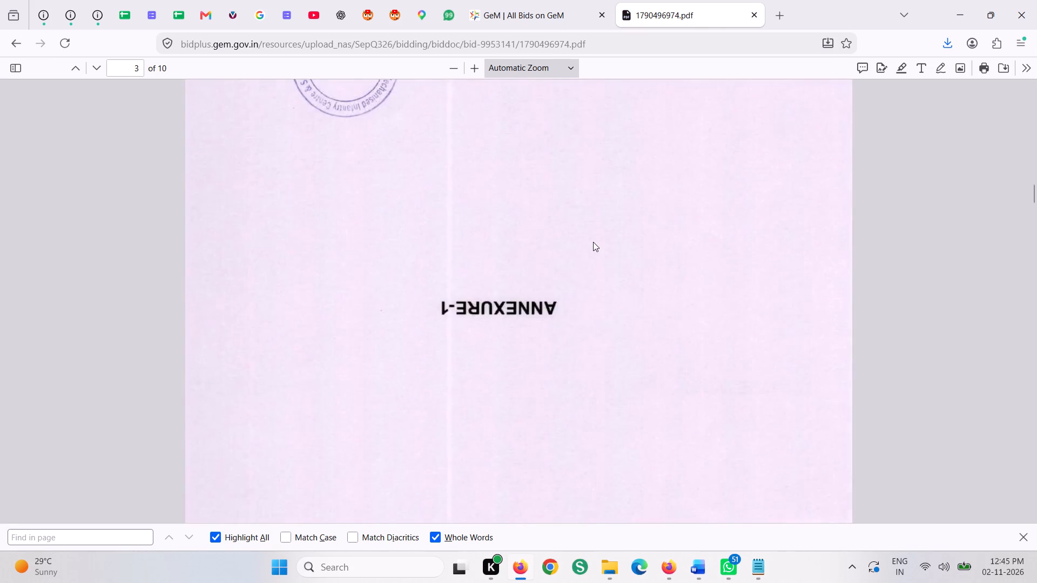
{"action": "scroll", "coordinate": [593, 242], "scroll_direction": "down", "scroll_amount": 20}
{"action": "scroll", "coordinate": [593, 242], "scroll_direction": "down", "scroll_amount": 2}
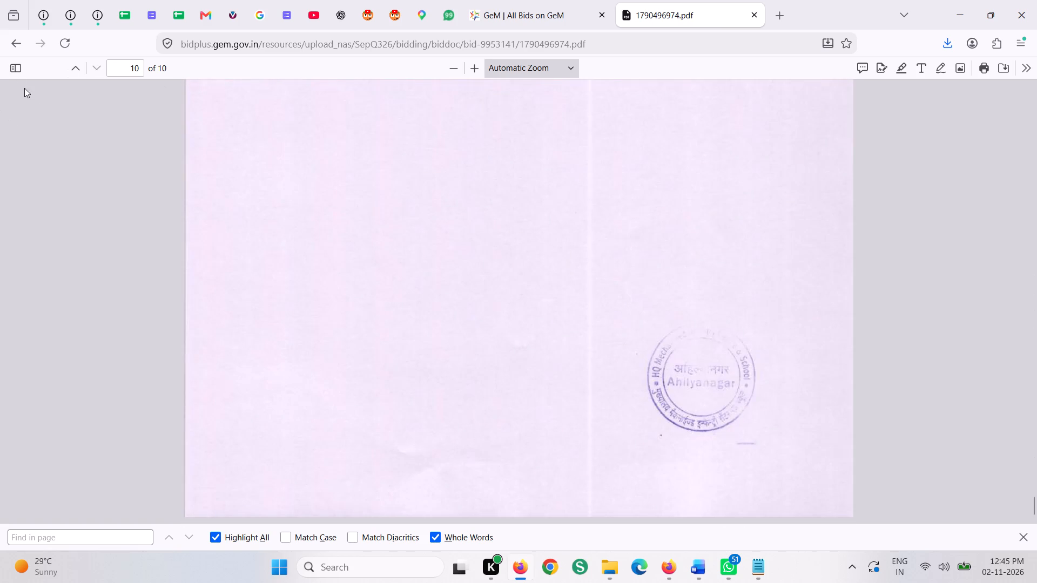
{"action": "left_click", "coordinate": [16, 39]}
Open the Gazette notification PDF, 1790497256.pdf, and return to the bid document.
{"action": "left_click", "coordinate": [797, 308]}
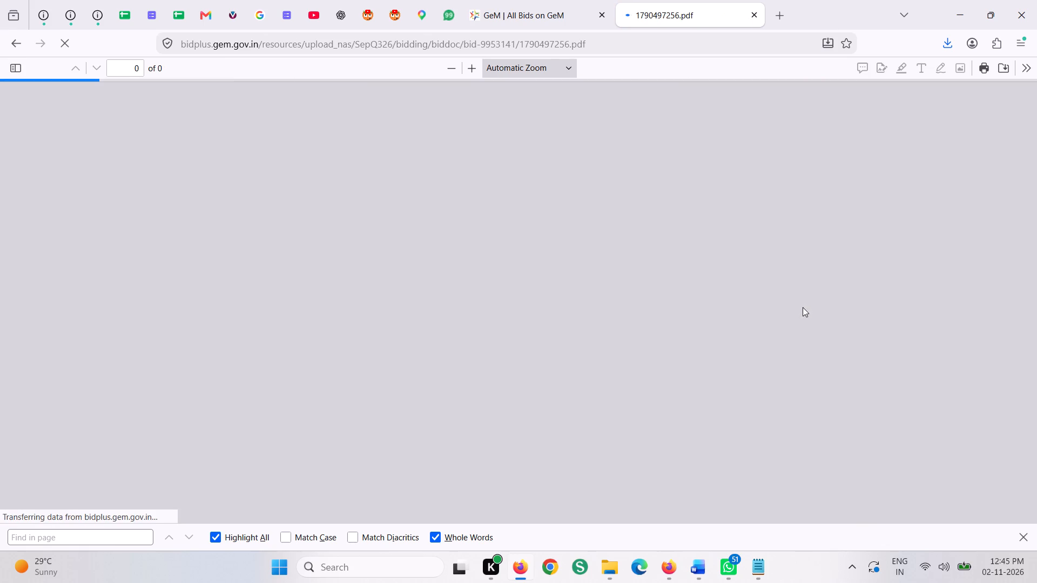
{"action": "left_click", "coordinate": [19, 38]}
{"action": "left_click", "coordinate": [528, 5]}
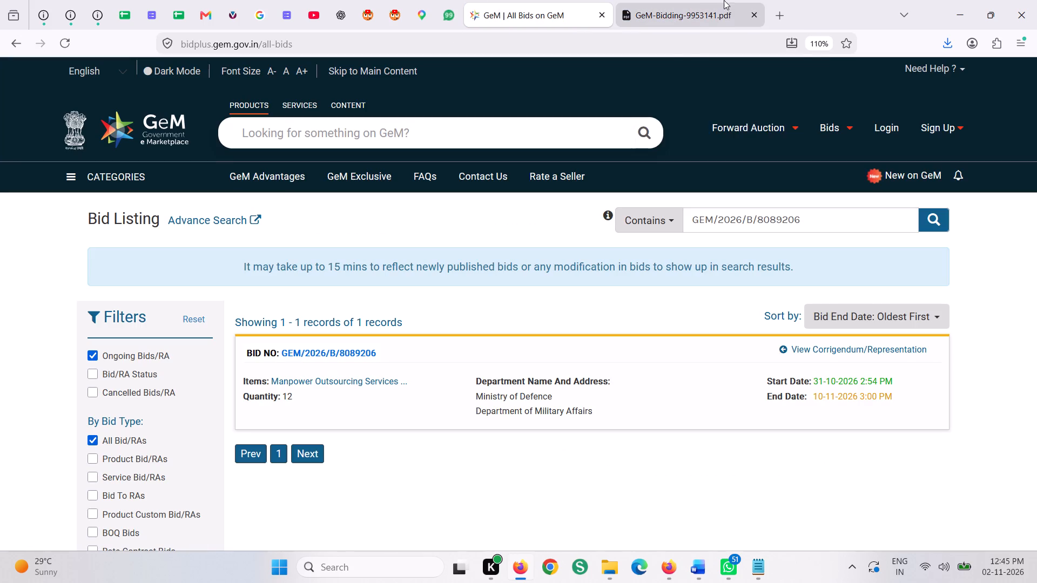
{"action": "left_click", "coordinate": [699, 0]}
Reopen 1790496974.pdf and save it as RETENTION OF EXISTING RESOURCES in the GEM2026B8089206 folder.
{"action": "left_click", "coordinate": [723, 289]}
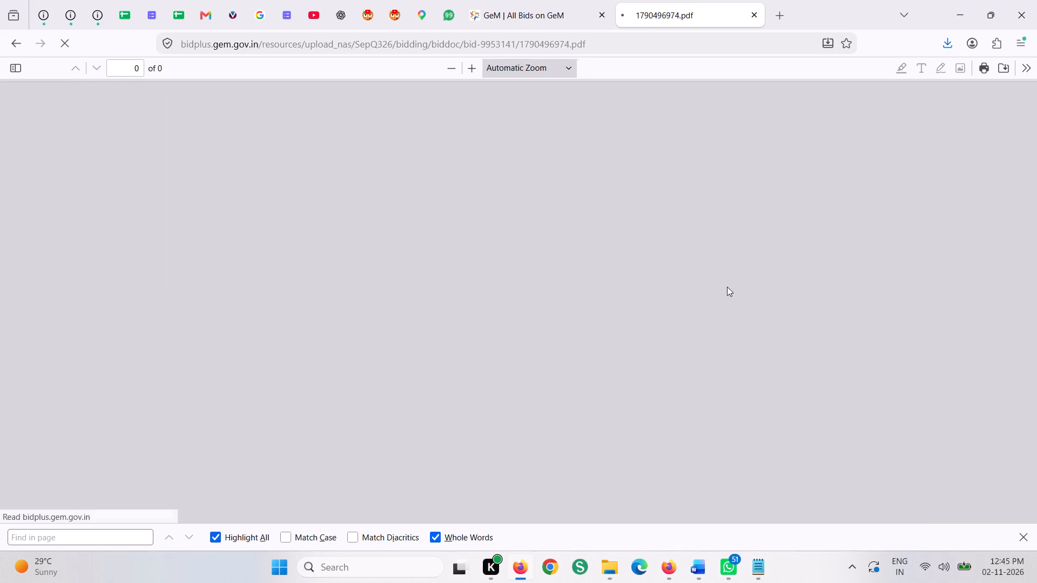
{"action": "scroll", "coordinate": [837, 166], "scroll_direction": "up", "scroll_amount": 2}
{"action": "left_click", "coordinate": [592, 0]}
{"action": "left_click", "coordinate": [660, 0]}
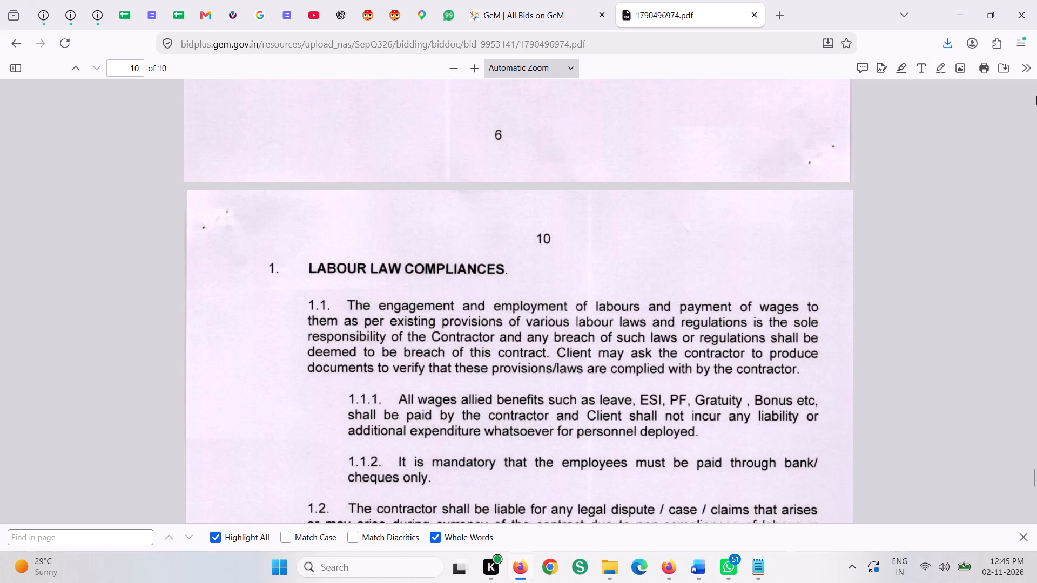
{"action": "left_click", "coordinate": [1002, 70]}
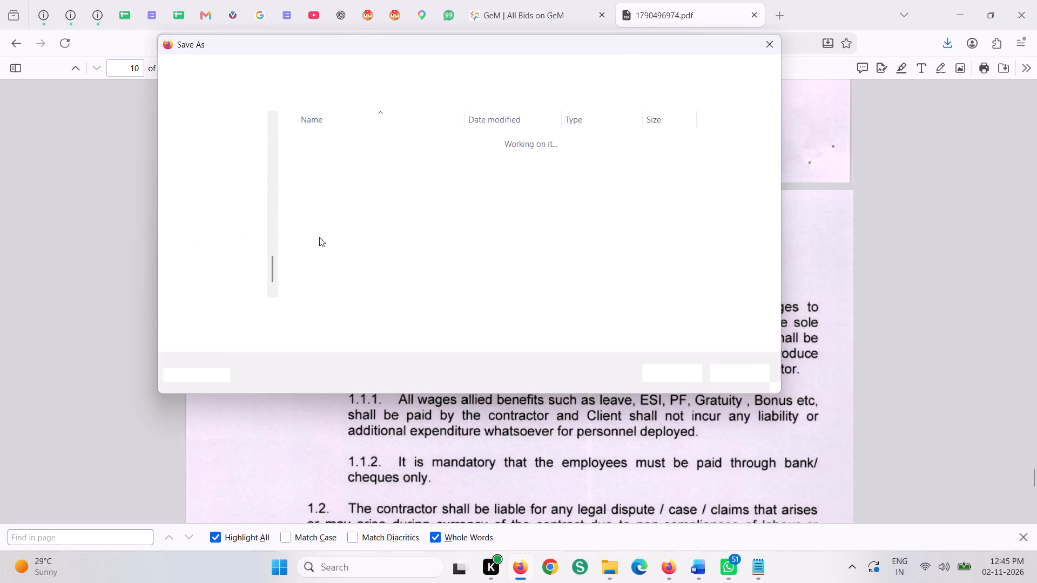
{"action": "type", "text": "RETENTION OF EXISTING RESOURCES"}
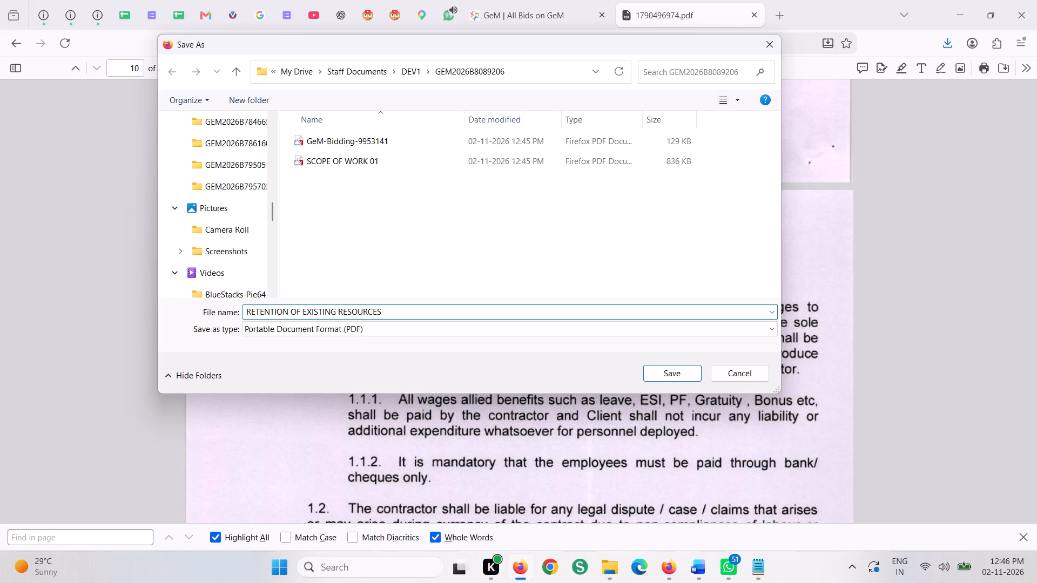
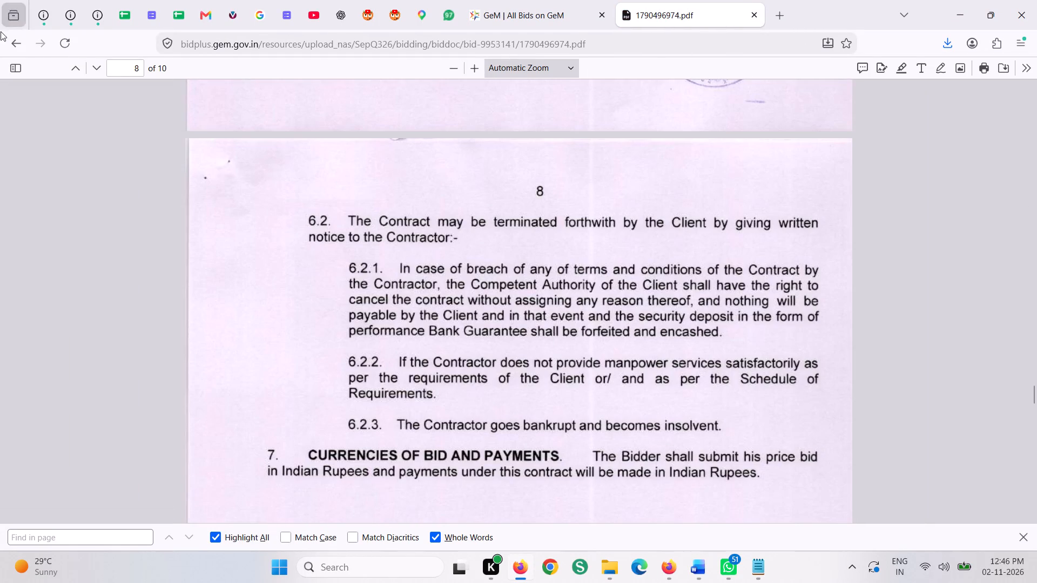
Return to the bid document and check the files saved in the GEM2026B8089206 folder.
{"action": "left_click", "coordinate": [20, 41]}
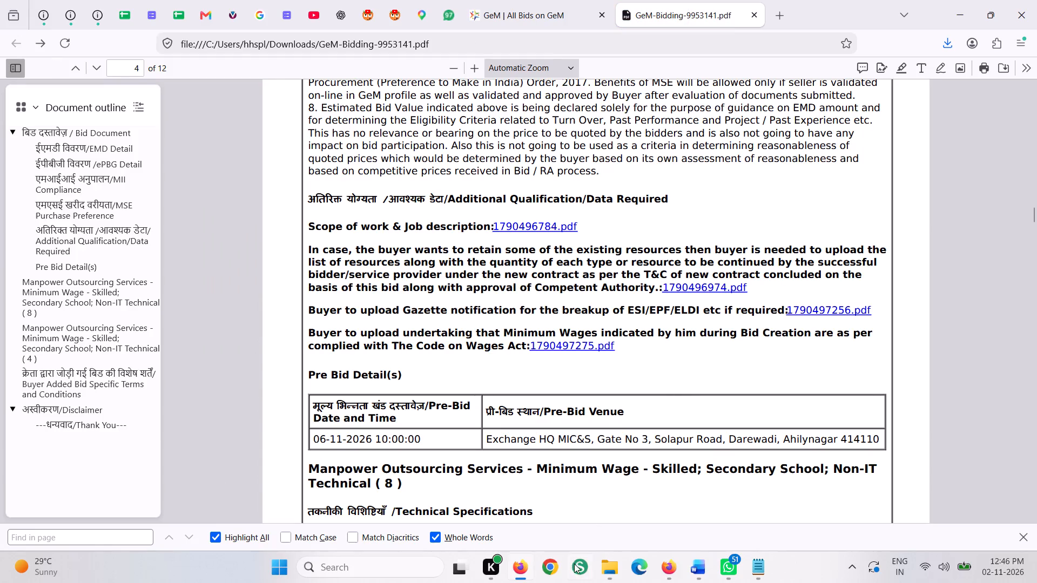
{"action": "left_click", "coordinate": [604, 564]}
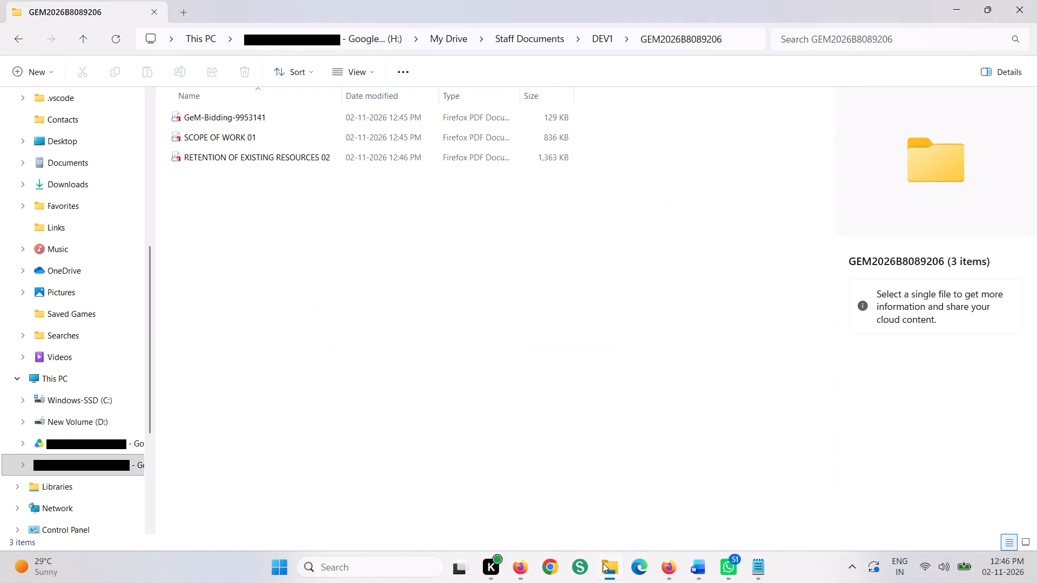
{"action": "left_click", "coordinate": [603, 563]}
From the bid document, open the Gazette notification PDF, 1790497256.pdf, look through its pages and save a copy.
{"action": "left_click", "coordinate": [794, 304]}
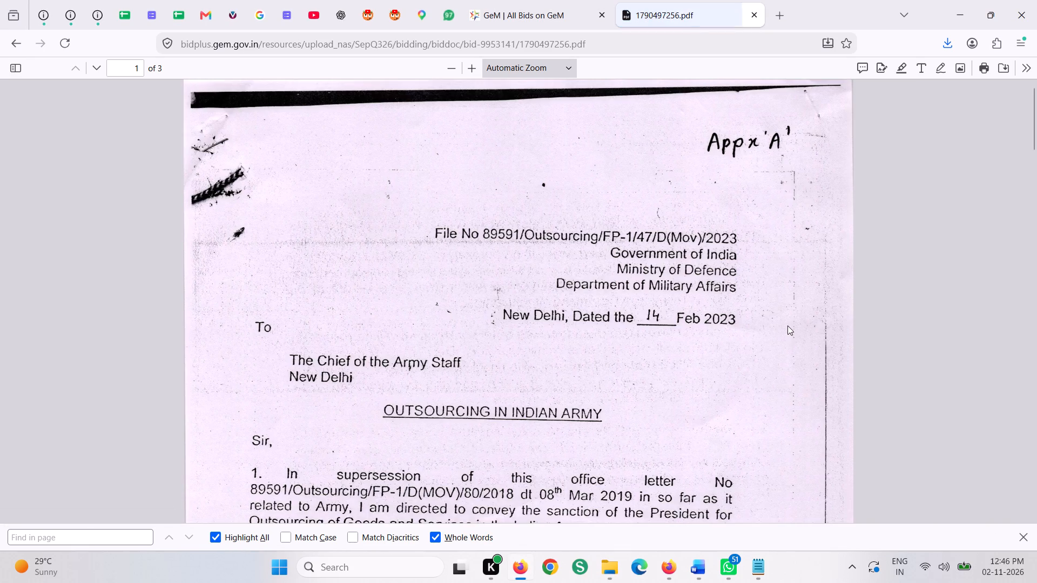
{"action": "scroll", "coordinate": [787, 326], "scroll_direction": "up", "scroll_amount": 5}
{"action": "scroll", "coordinate": [551, 130], "scroll_direction": "down", "scroll_amount": 9}
{"action": "scroll", "coordinate": [551, 153], "scroll_direction": "up", "scroll_amount": 5}
{"action": "scroll", "coordinate": [554, 145], "scroll_direction": "down", "scroll_amount": 15}
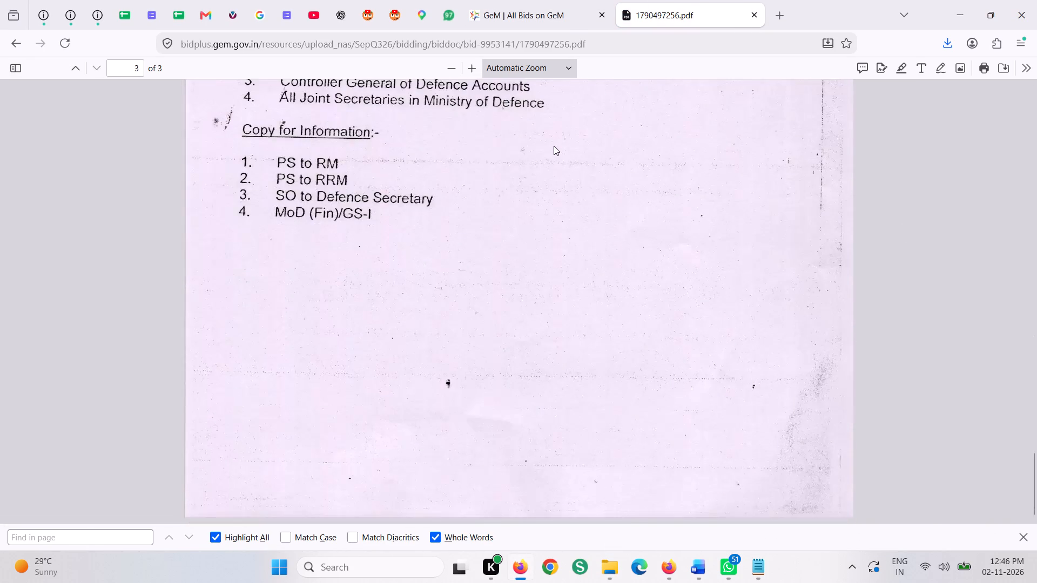
{"action": "scroll", "coordinate": [554, 146], "scroll_direction": "up", "scroll_amount": 14}
{"action": "left_click", "coordinate": [525, 0]}
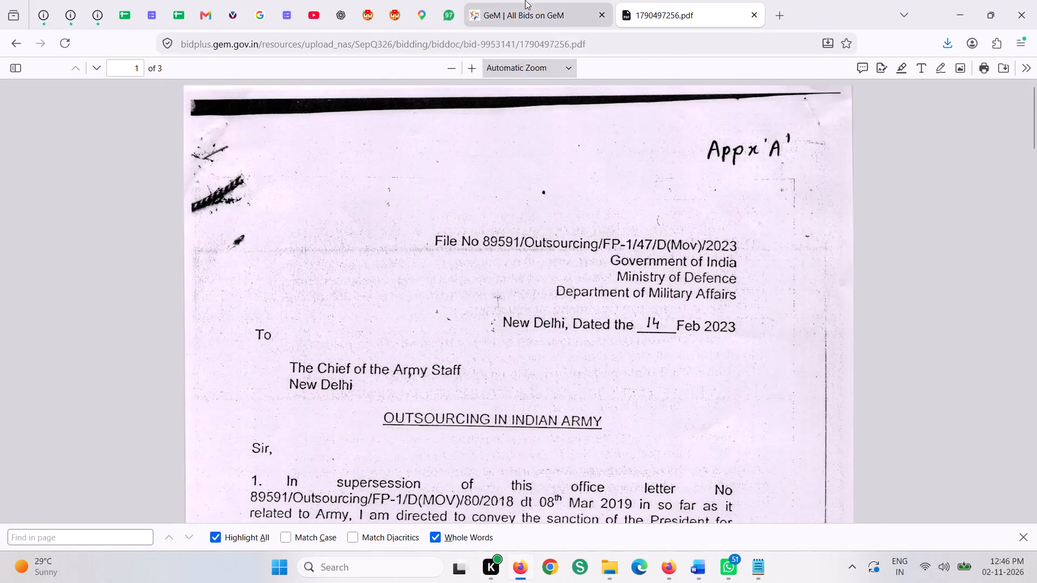
{"action": "left_click", "coordinate": [704, 0]}
{"action": "left_click", "coordinate": [1007, 73]}
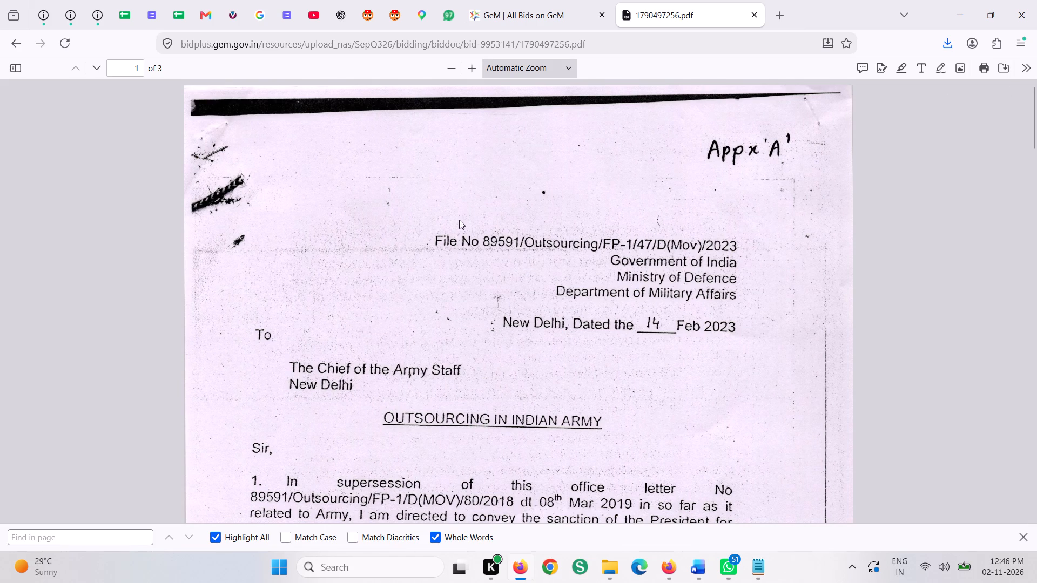
Cancel saving the copy of 1790497256.pdf and return to the bid document GeM-Bidding-9953141.pdf.
{"action": "left_click", "coordinate": [738, 367]}
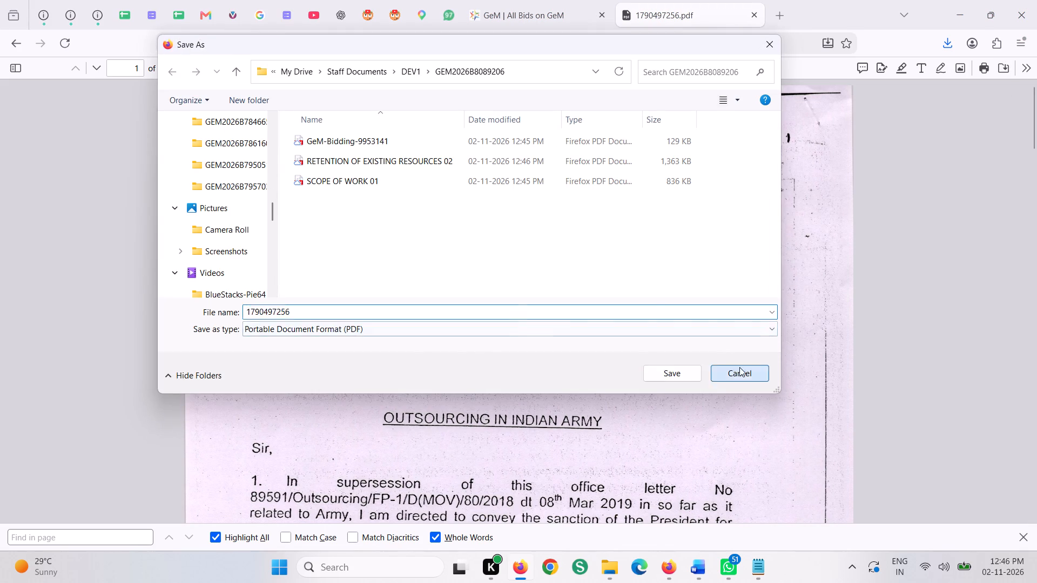
{"action": "left_click", "coordinate": [14, 50]}
Look through the bid document's later pages, from the resource requirement tables through the buyer added terms and the disclaimer.
{"action": "scroll", "coordinate": [598, 293], "scroll_direction": "down", "scroll_amount": 11}
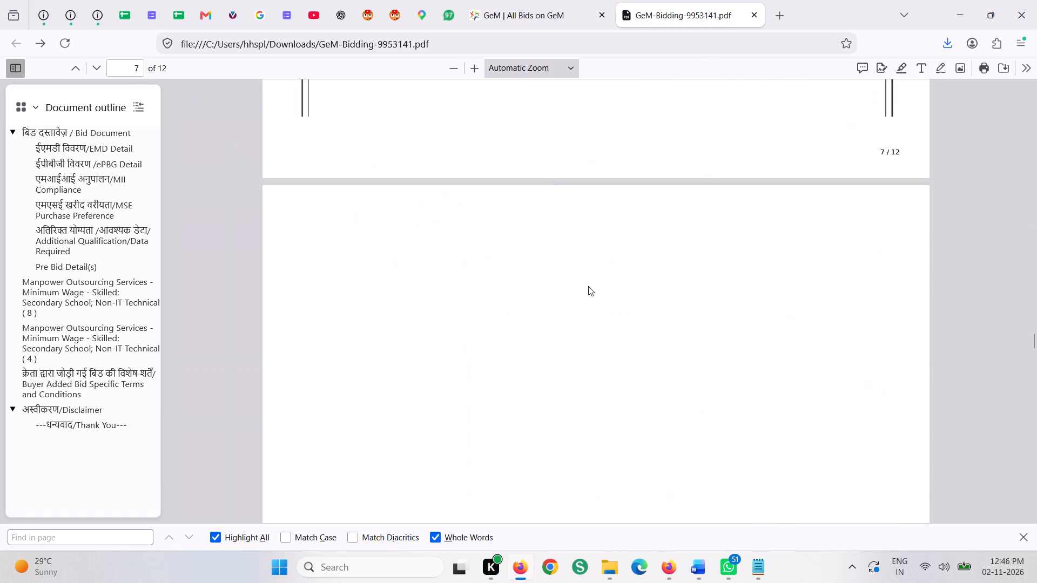
{"action": "scroll", "coordinate": [588, 286], "scroll_direction": "down", "scroll_amount": 6}
{"action": "scroll", "coordinate": [487, 284], "scroll_direction": "down", "scroll_amount": 2}
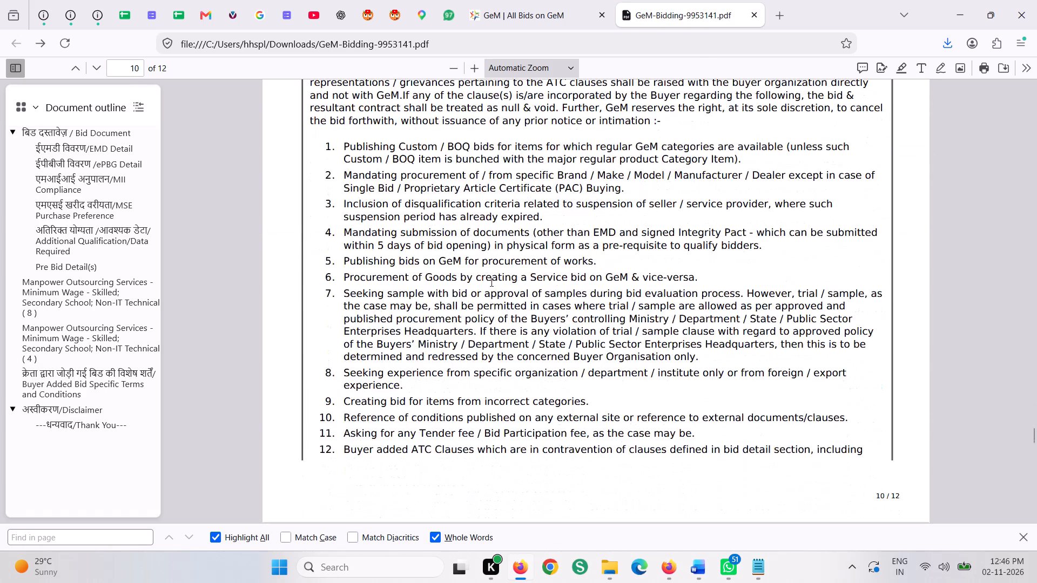
{"action": "scroll", "coordinate": [490, 282], "scroll_direction": "up", "scroll_amount": 6}
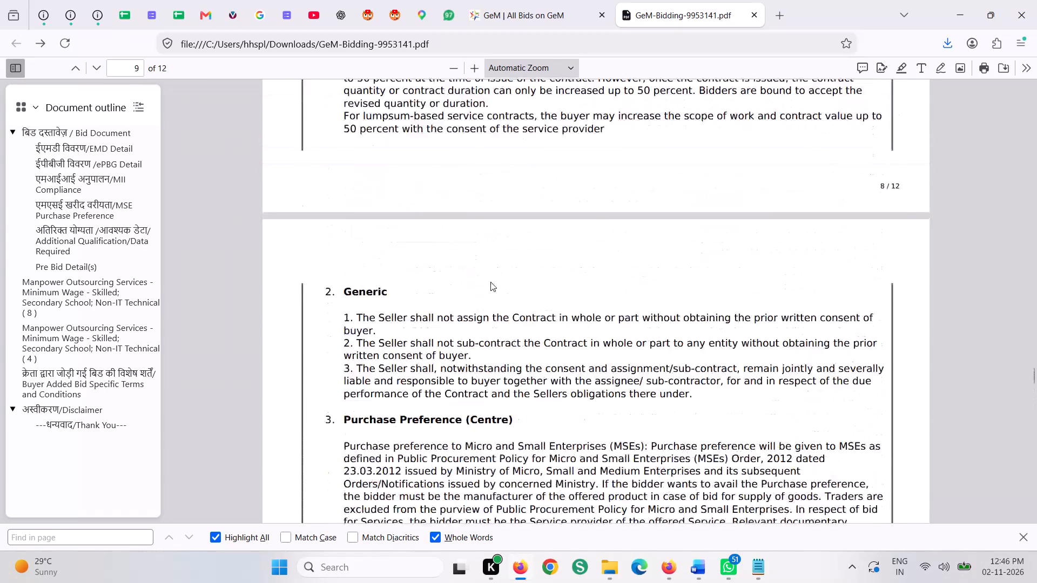
{"action": "scroll", "coordinate": [490, 282], "scroll_direction": "up", "scroll_amount": 1}
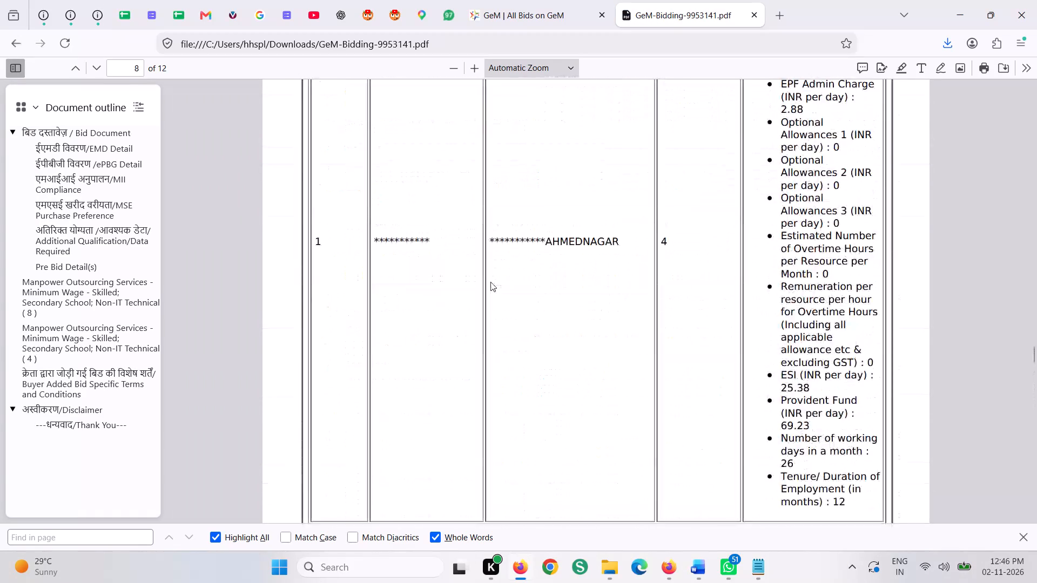
{"action": "scroll", "coordinate": [490, 282], "scroll_direction": "up", "scroll_amount": 14}
Switch back to the GeM bid listing for bid GEM/2026/B/8089206.
{"action": "left_click", "coordinate": [476, 0]}
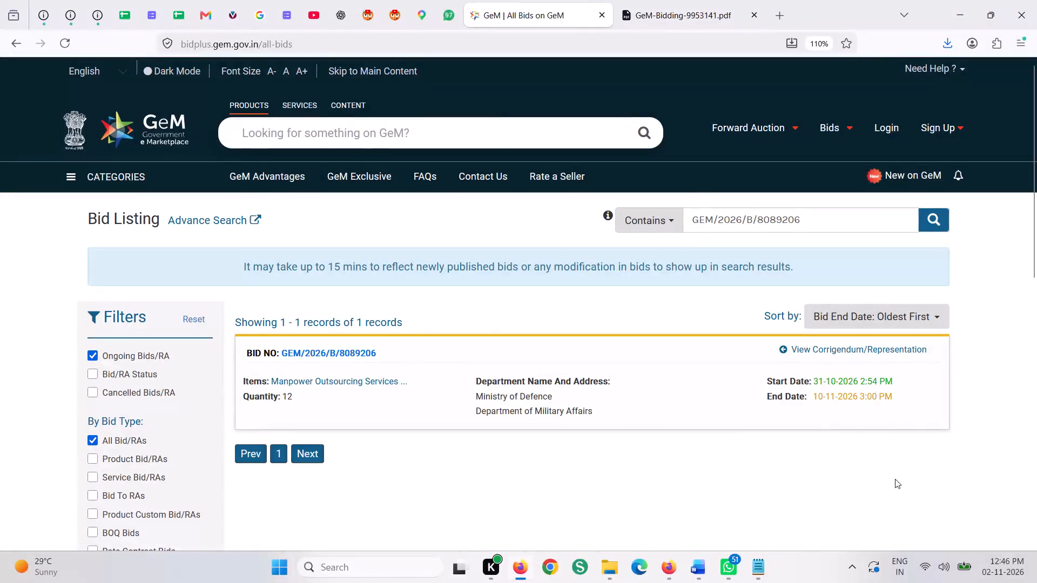